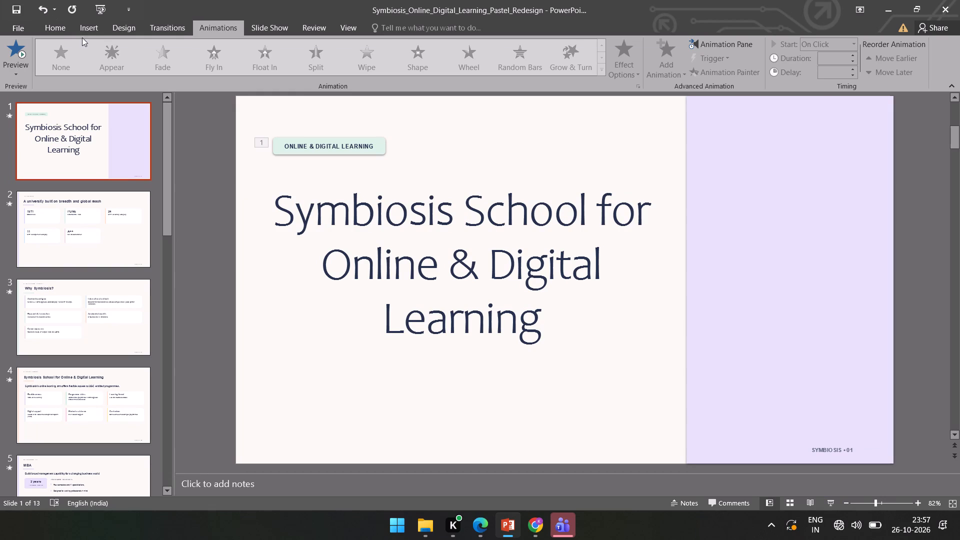
Draw a text box below the title on slide 1, near the slide's lower edge beside the lavender block.
{"action": "left_click", "coordinate": [90, 25]}
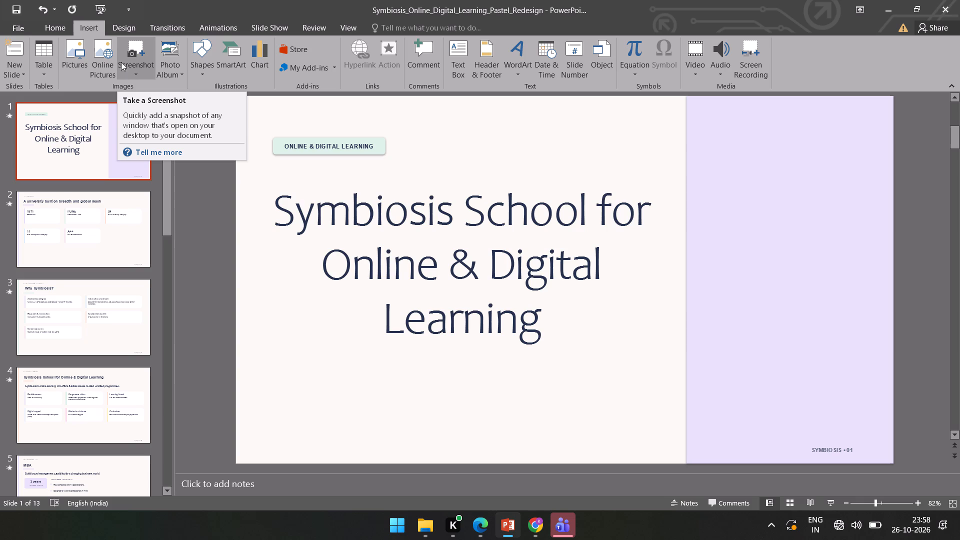
{"action": "left_click", "coordinate": [201, 70]}
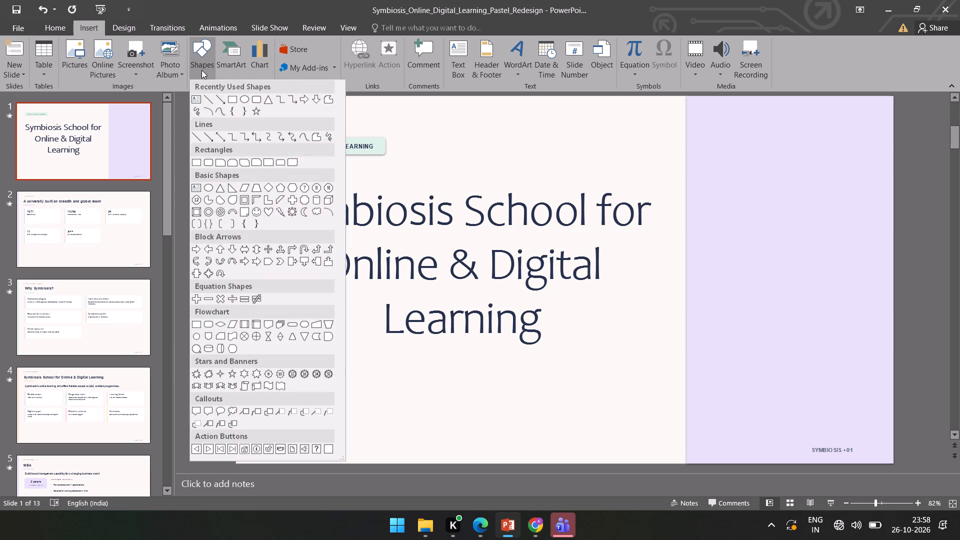
{"action": "left_click", "coordinate": [193, 98]}
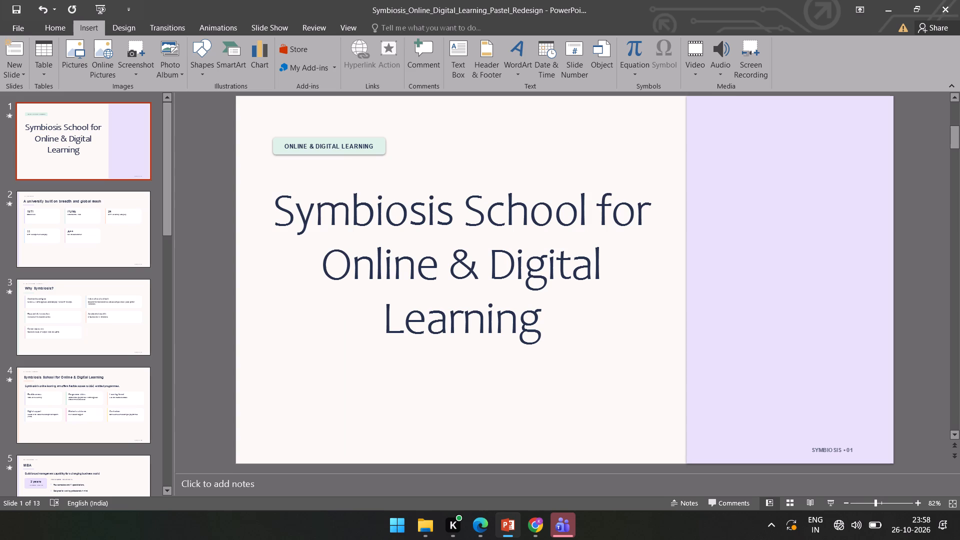
{"action": "left_click_drag", "start_coordinate": [500, 402], "coordinate": [671, 455]}
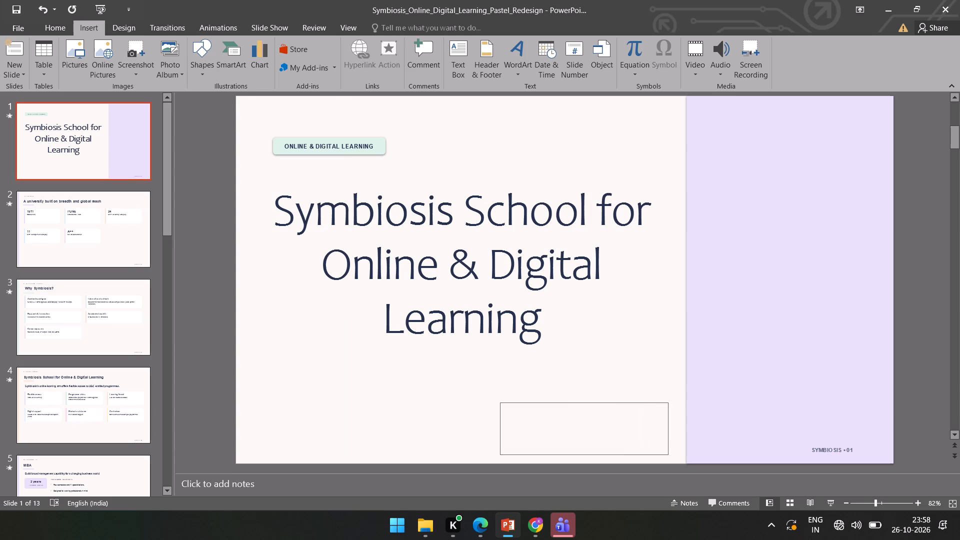
{"action": "left_click_drag", "start_coordinate": [671, 455], "coordinate": [682, 453]}
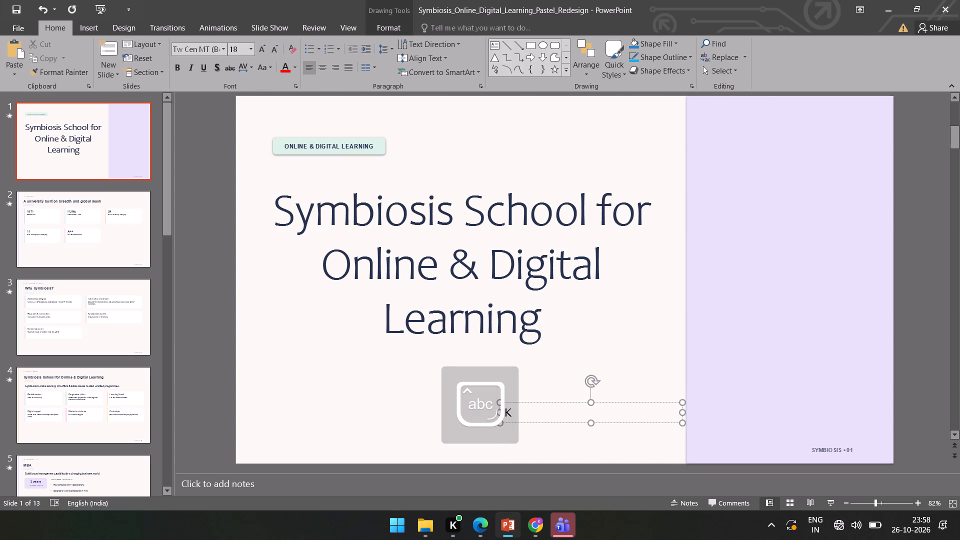
Enter the presenter's full name in the new text box on the title slide.
{"action": "key", "text": "a"}
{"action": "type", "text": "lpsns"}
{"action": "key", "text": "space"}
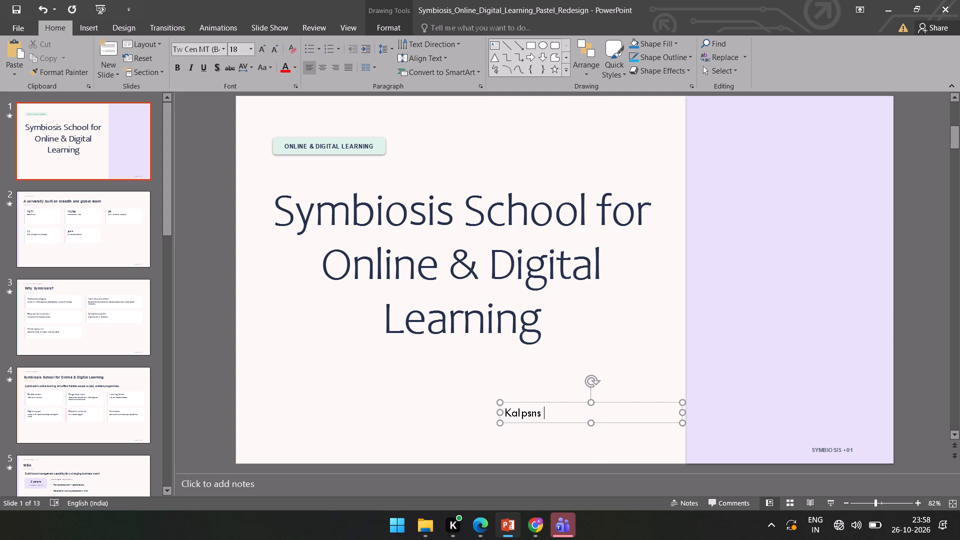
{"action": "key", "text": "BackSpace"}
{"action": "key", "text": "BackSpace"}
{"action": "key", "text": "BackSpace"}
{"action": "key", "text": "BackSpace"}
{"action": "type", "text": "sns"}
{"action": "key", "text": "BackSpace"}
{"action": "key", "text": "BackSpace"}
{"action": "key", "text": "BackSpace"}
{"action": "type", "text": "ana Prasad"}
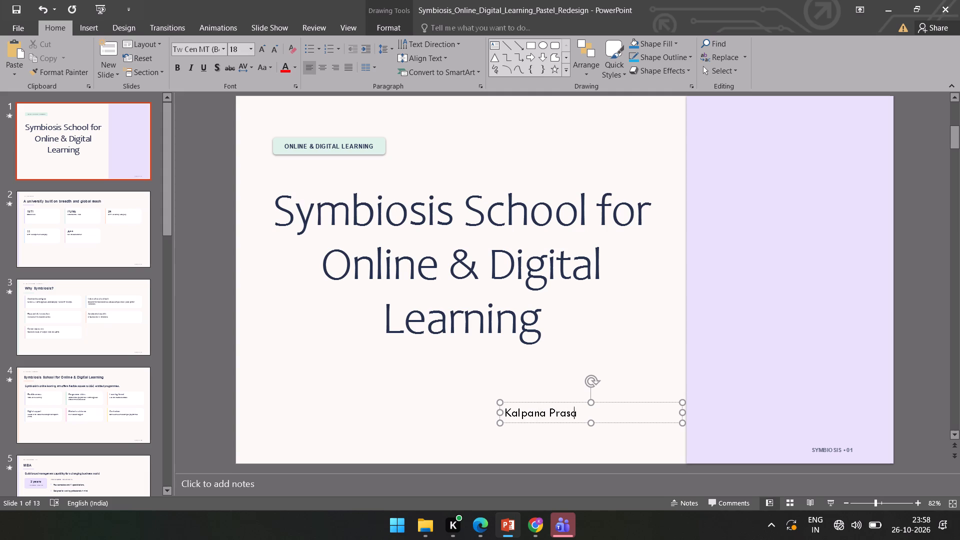
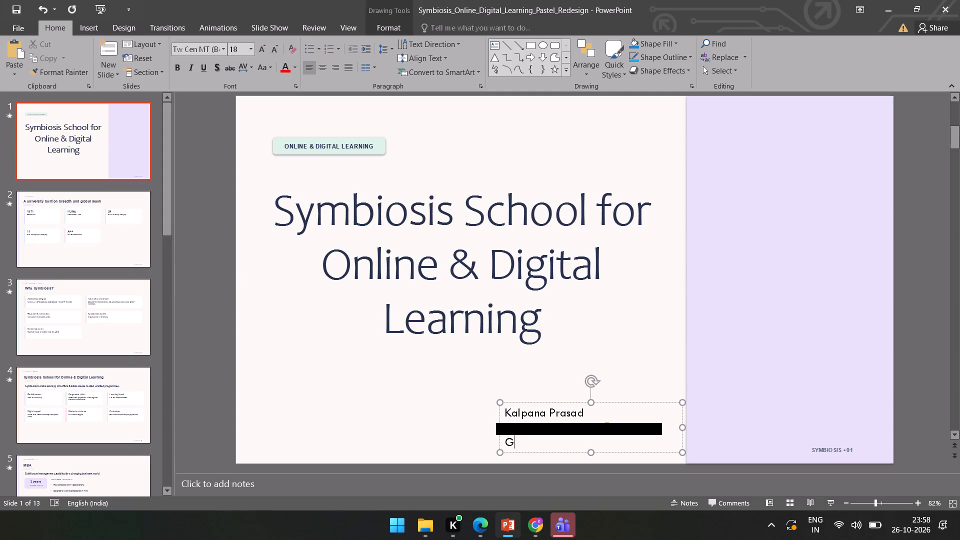
Complete the last line of the title slide's text box as "GL Bajaj instititute of technology and management".
{"action": "type", "text": "L Bajaj instititute of technology and management"}
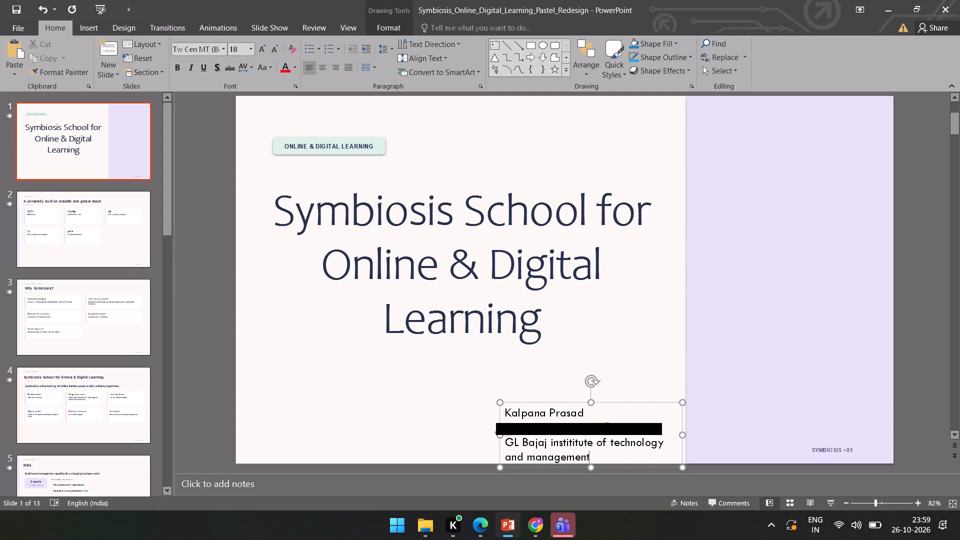
Widen the presenter text box and move it up closer beneath the title, with its far edge slightly overlapping the lavender block.
{"action": "left_click_drag", "start_coordinate": [499, 432], "coordinate": [448, 414]}
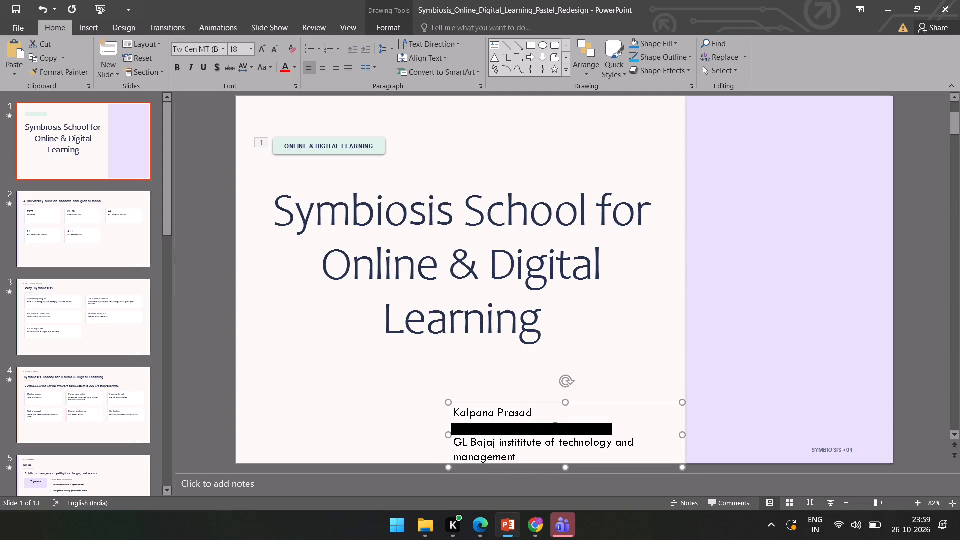
{"action": "left_click_drag", "start_coordinate": [563, 398], "coordinate": [568, 371]}
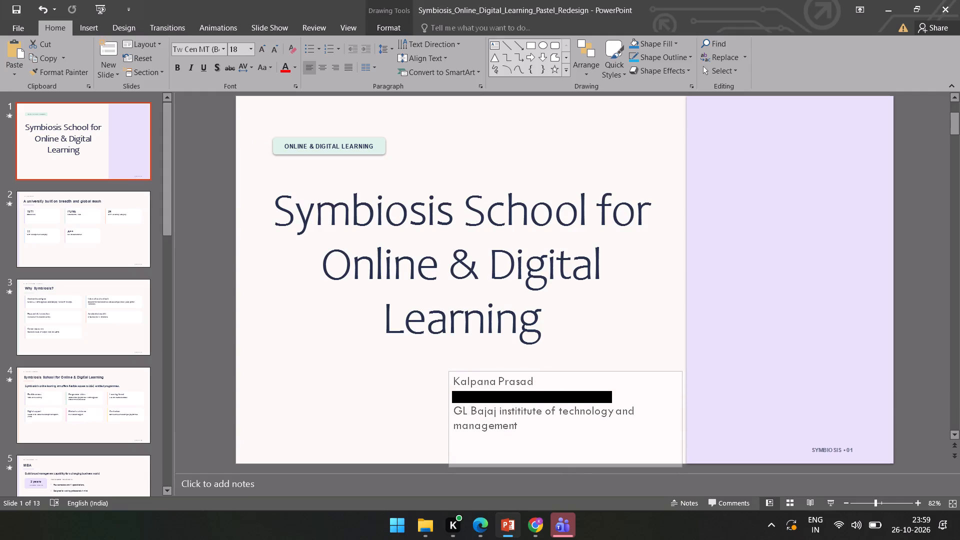
{"action": "left_click_drag", "start_coordinate": [568, 371], "coordinate": [568, 372]}
{"action": "left_click_drag", "start_coordinate": [638, 418], "coordinate": [641, 389]}
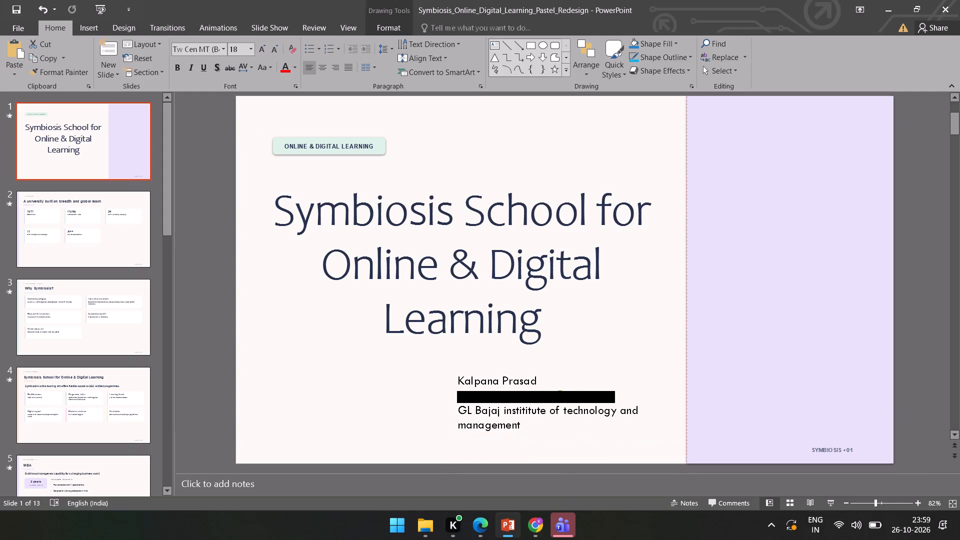
{"action": "left_click_drag", "start_coordinate": [641, 389], "coordinate": [669, 387]}
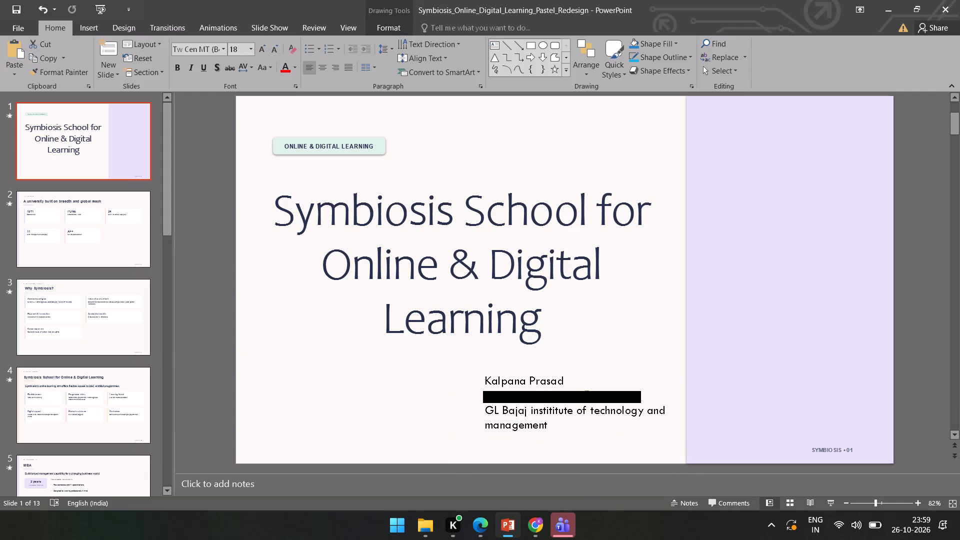
{"action": "left_click_drag", "start_coordinate": [669, 387], "coordinate": [670, 387]}
{"action": "left_click", "coordinate": [566, 430]}
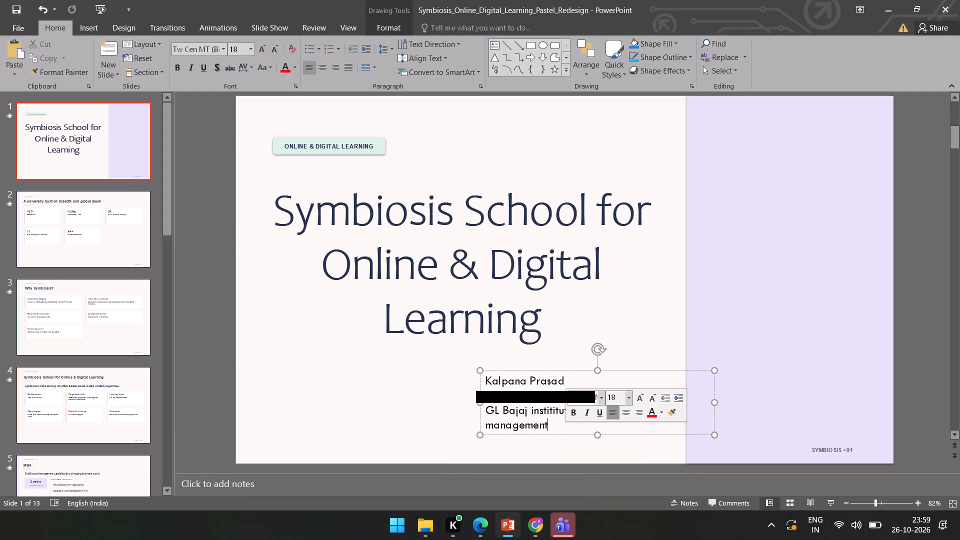
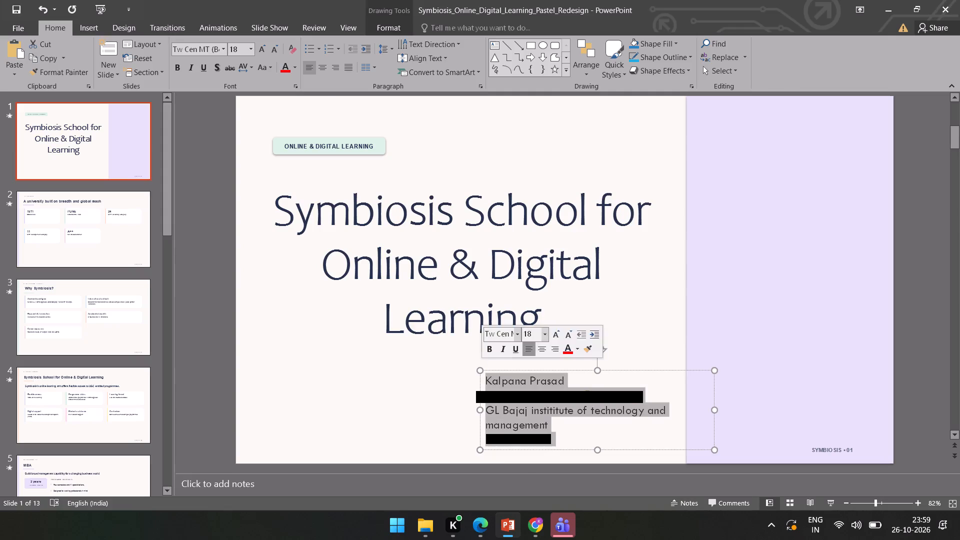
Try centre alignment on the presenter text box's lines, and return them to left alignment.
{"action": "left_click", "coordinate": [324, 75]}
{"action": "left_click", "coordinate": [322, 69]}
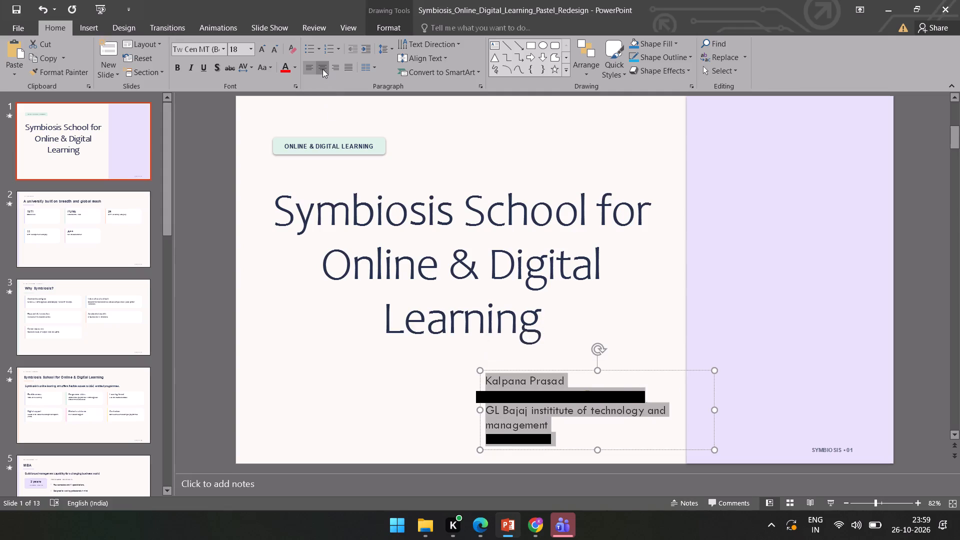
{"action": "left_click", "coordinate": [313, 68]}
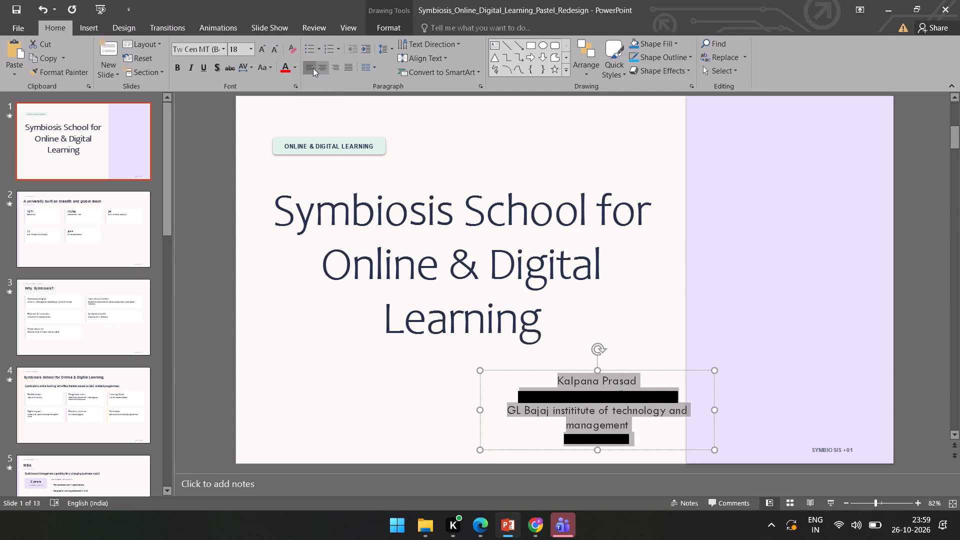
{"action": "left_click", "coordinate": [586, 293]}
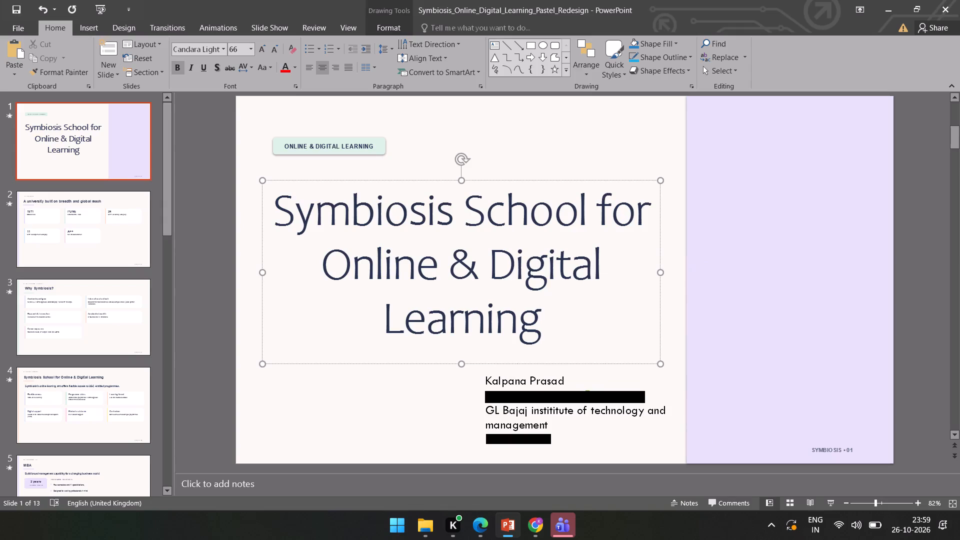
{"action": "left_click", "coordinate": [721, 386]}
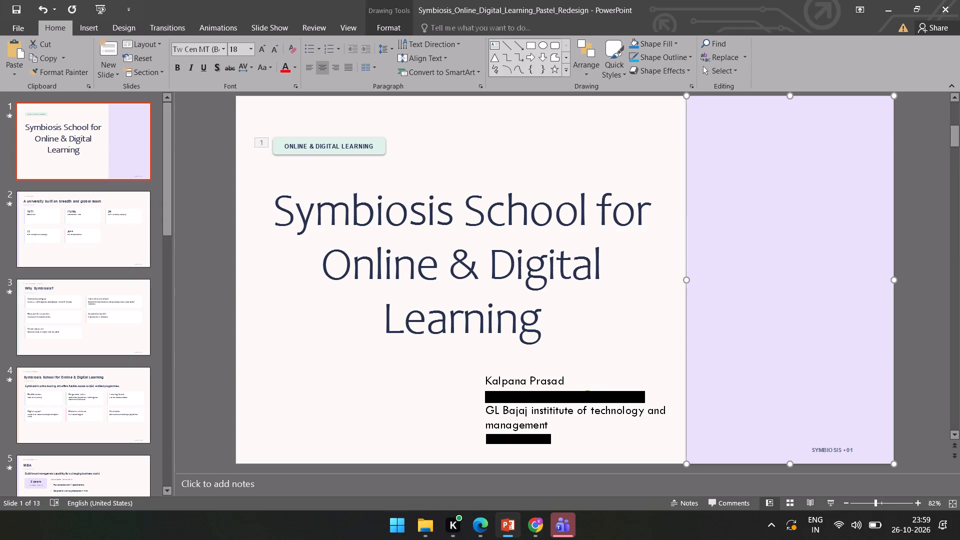
Move the presenter text box down to the slide's bottom edge, beneath the title and clear of the lavender block.
{"action": "left_click", "coordinate": [508, 374]}
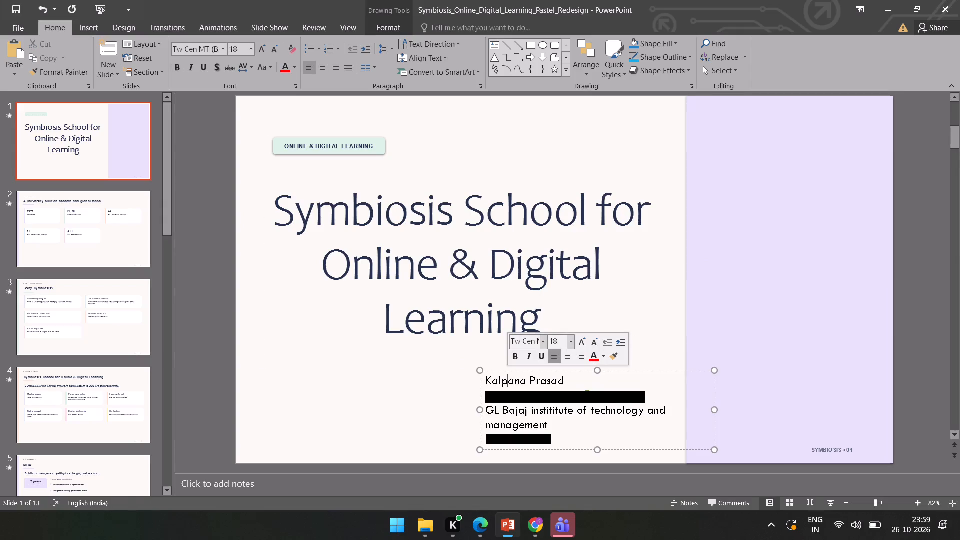
{"action": "left_click_drag", "start_coordinate": [504, 369], "coordinate": [700, 383]}
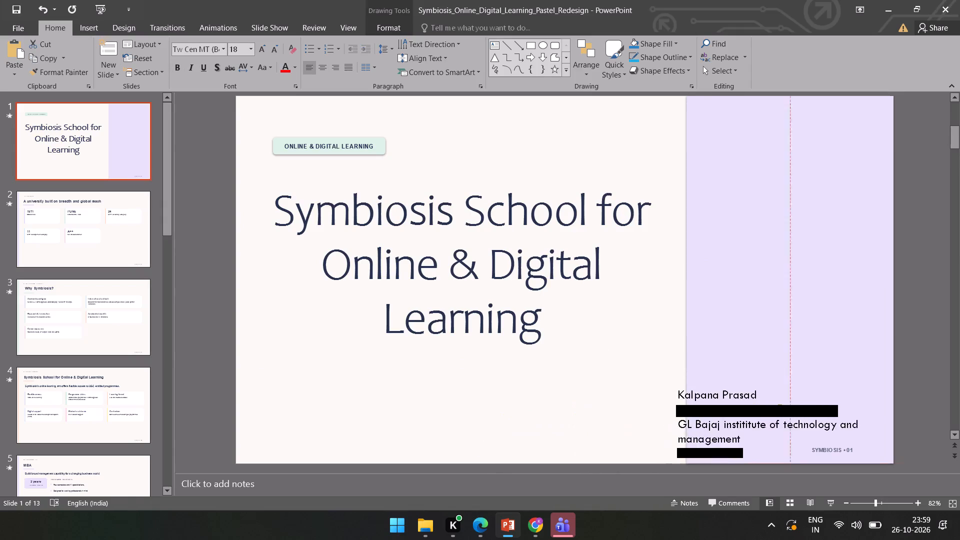
{"action": "left_click_drag", "start_coordinate": [700, 383], "coordinate": [727, 380]}
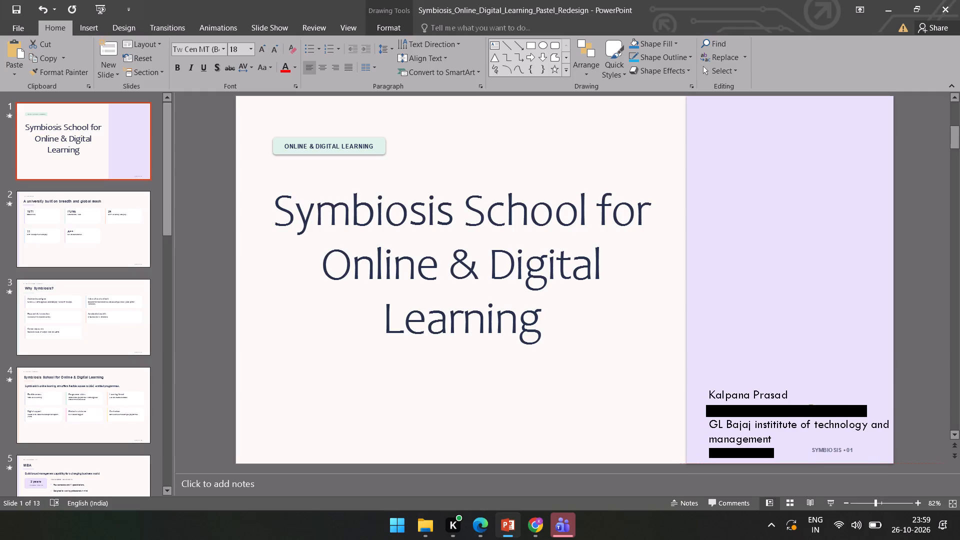
{"action": "left_click_drag", "start_coordinate": [727, 380], "coordinate": [513, 377]}
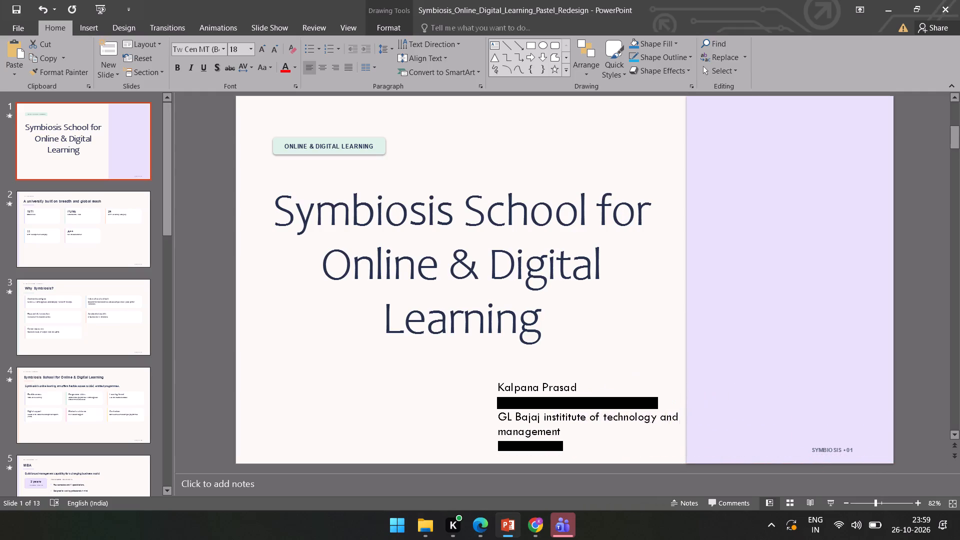
{"action": "left_click_drag", "start_coordinate": [513, 377], "coordinate": [516, 378]}
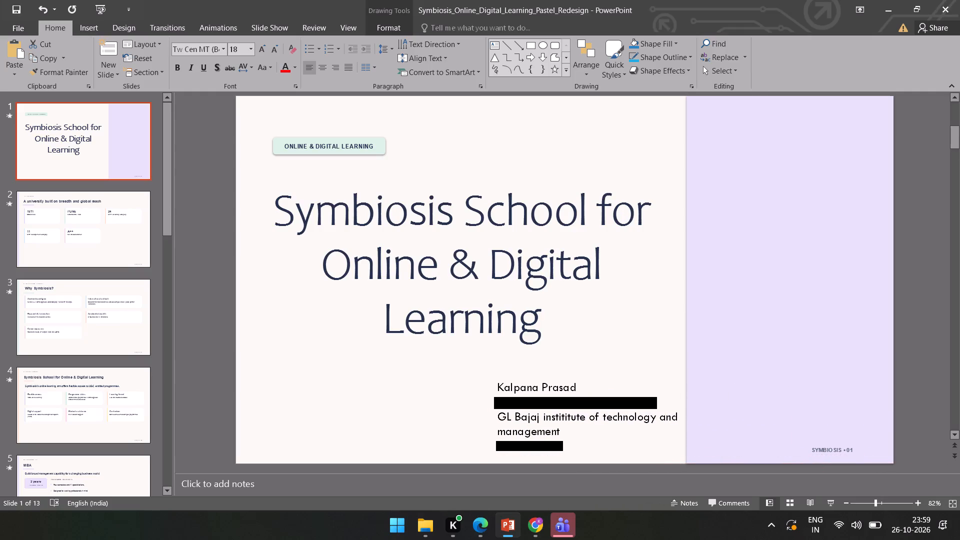
{"action": "left_click_drag", "start_coordinate": [516, 378], "coordinate": [317, 375]}
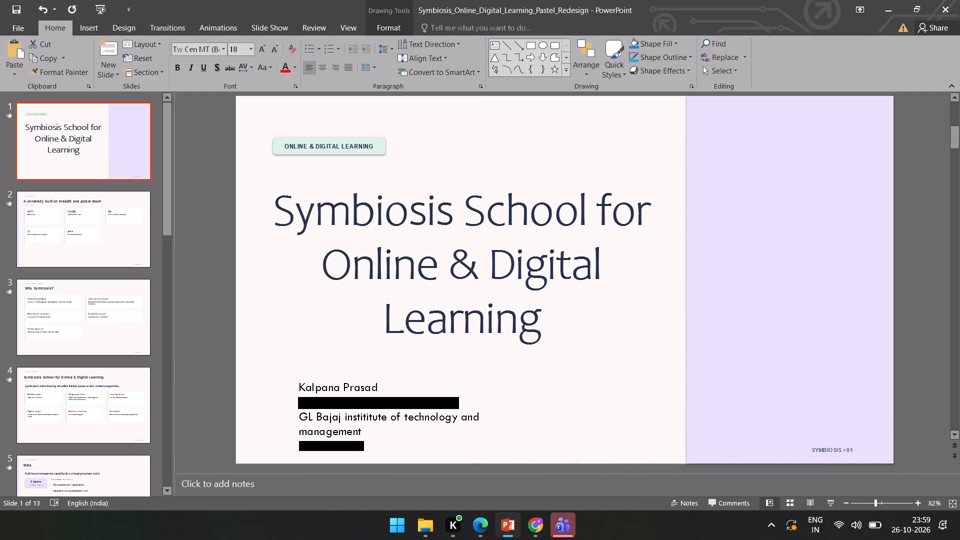
{"action": "left_click_drag", "start_coordinate": [317, 375], "coordinate": [426, 381]}
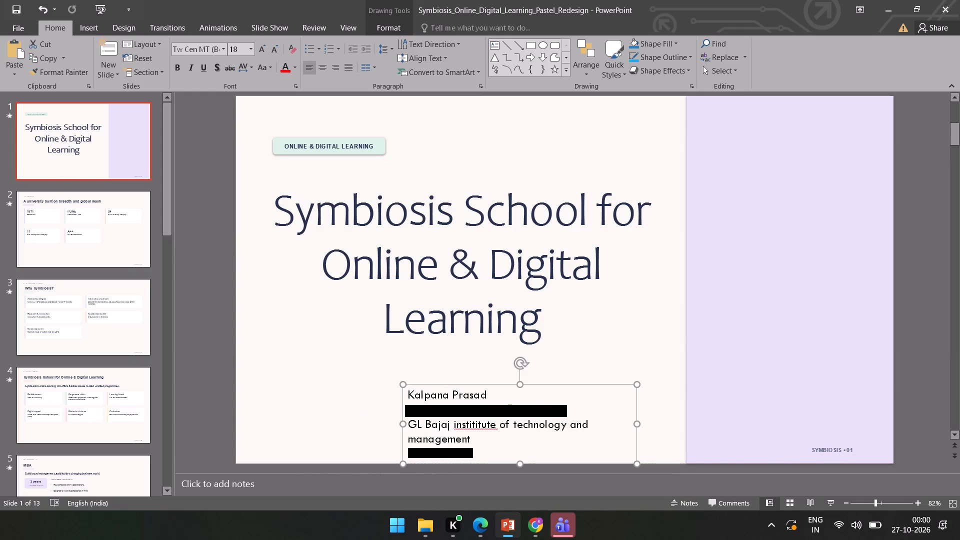
Add the label "Name: " in front of the presenter's name, keeping the name's capital initial.
{"action": "left_click", "coordinate": [408, 394]}
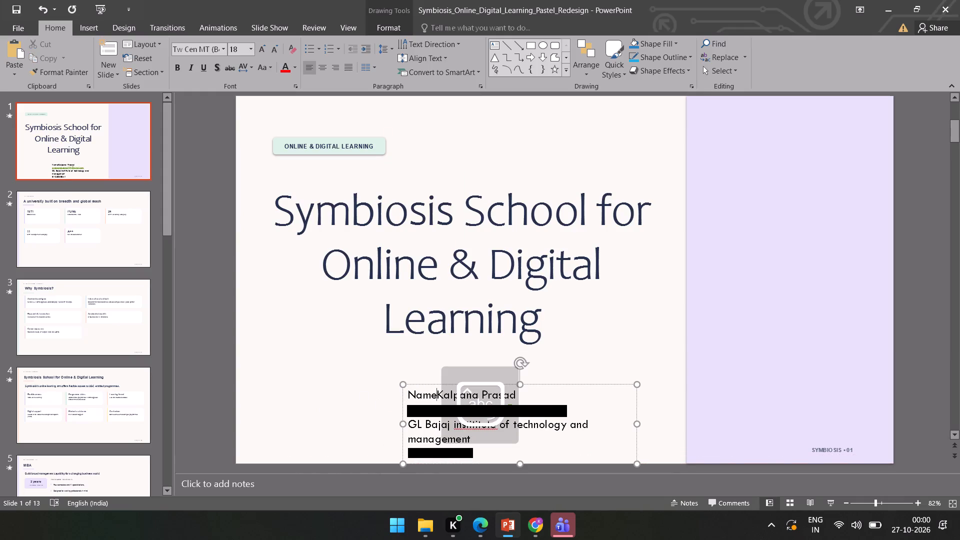
{"action": "key", "text": "shift+Right"}
{"action": "key", "text": "shift+colon"}
{"action": "key", "text": "space"}
{"action": "key", "text": "shift+k"}
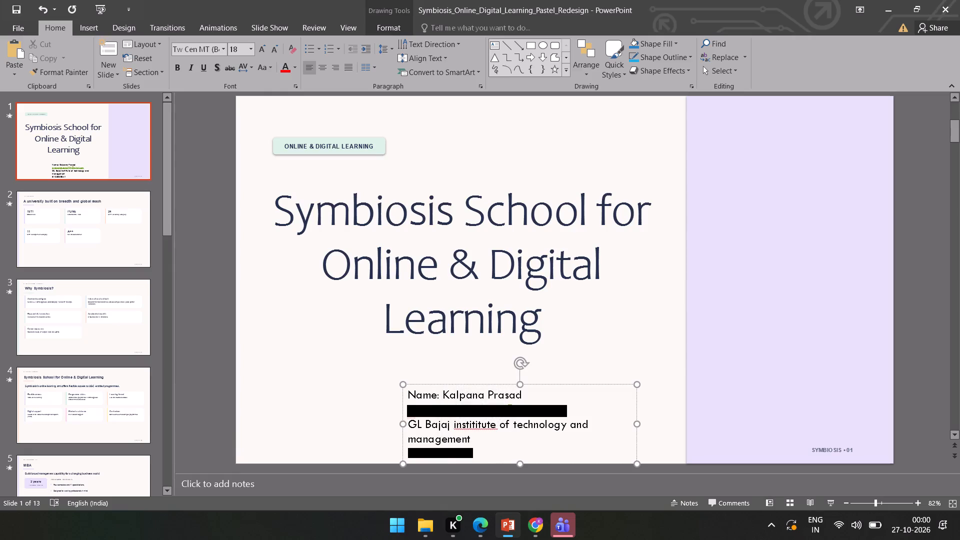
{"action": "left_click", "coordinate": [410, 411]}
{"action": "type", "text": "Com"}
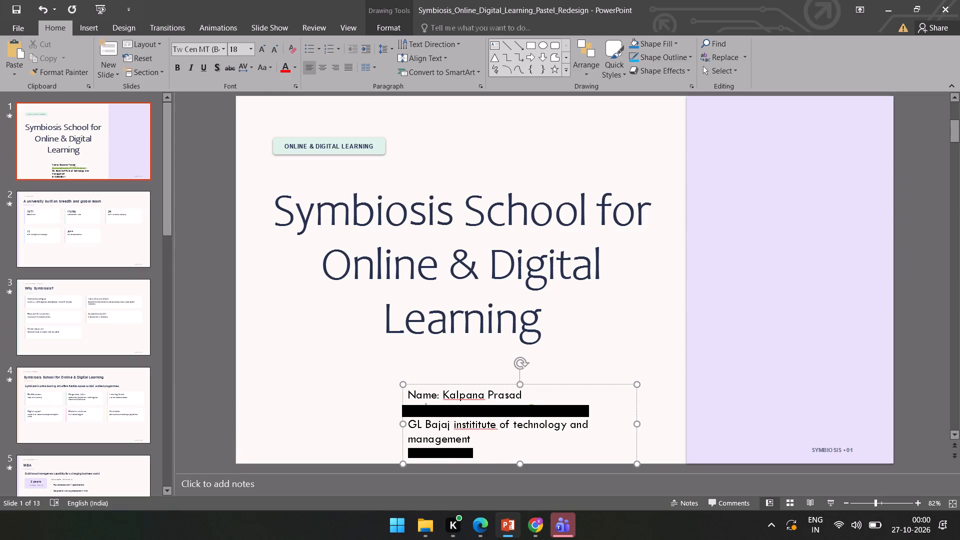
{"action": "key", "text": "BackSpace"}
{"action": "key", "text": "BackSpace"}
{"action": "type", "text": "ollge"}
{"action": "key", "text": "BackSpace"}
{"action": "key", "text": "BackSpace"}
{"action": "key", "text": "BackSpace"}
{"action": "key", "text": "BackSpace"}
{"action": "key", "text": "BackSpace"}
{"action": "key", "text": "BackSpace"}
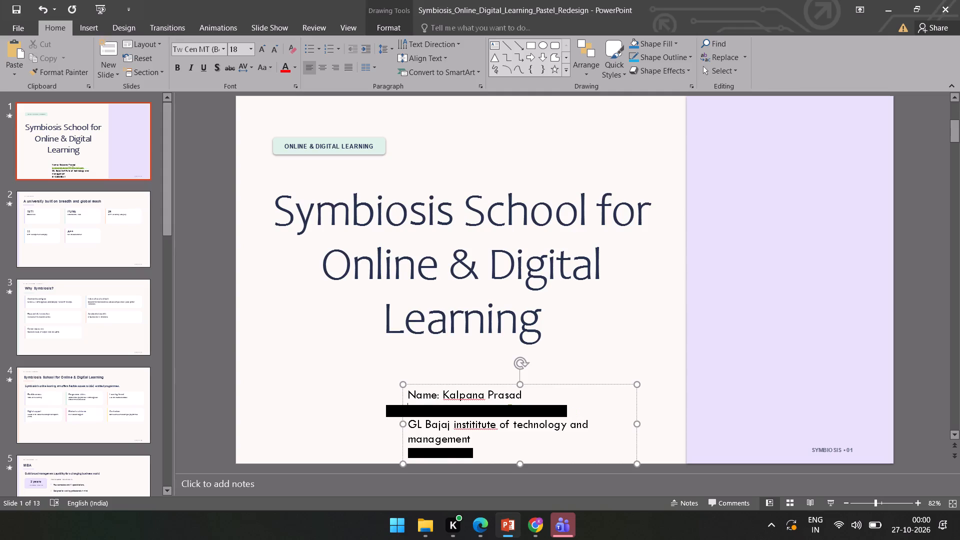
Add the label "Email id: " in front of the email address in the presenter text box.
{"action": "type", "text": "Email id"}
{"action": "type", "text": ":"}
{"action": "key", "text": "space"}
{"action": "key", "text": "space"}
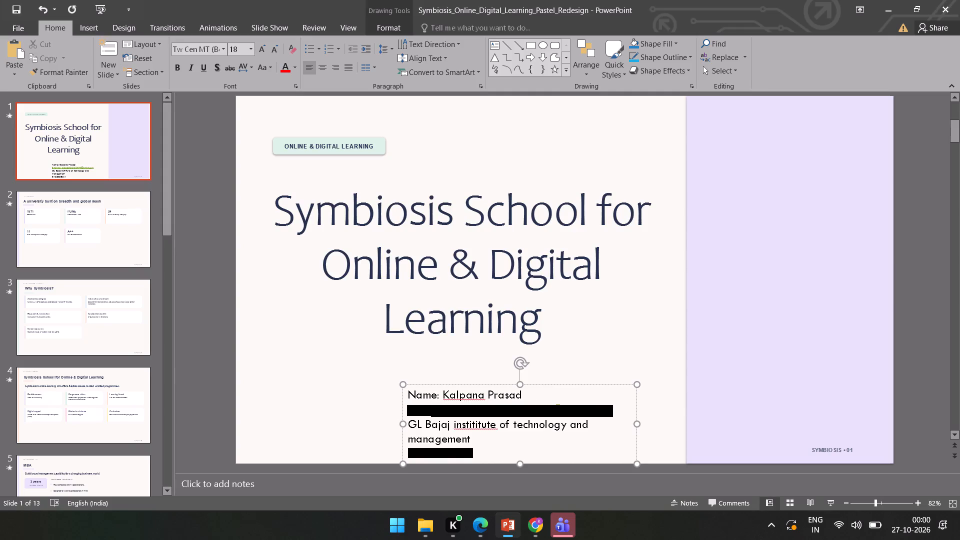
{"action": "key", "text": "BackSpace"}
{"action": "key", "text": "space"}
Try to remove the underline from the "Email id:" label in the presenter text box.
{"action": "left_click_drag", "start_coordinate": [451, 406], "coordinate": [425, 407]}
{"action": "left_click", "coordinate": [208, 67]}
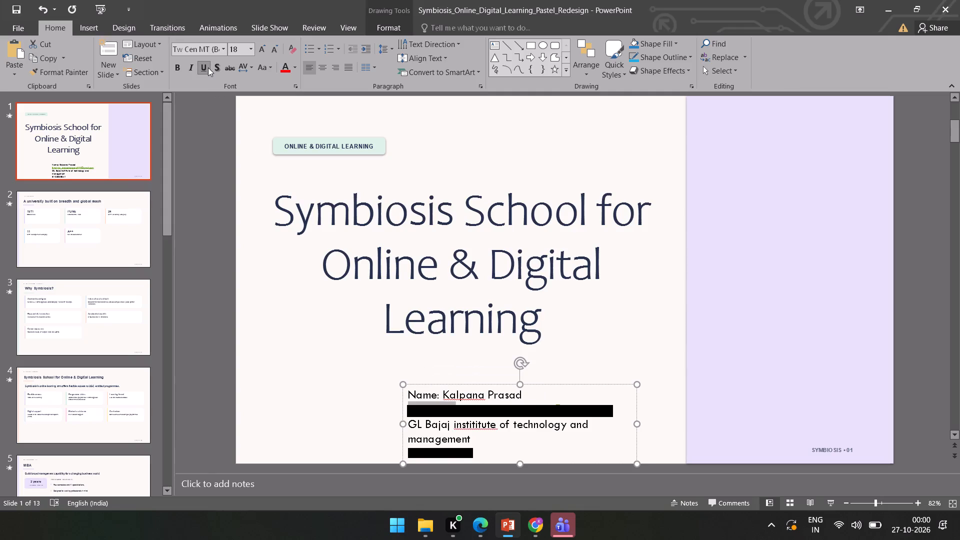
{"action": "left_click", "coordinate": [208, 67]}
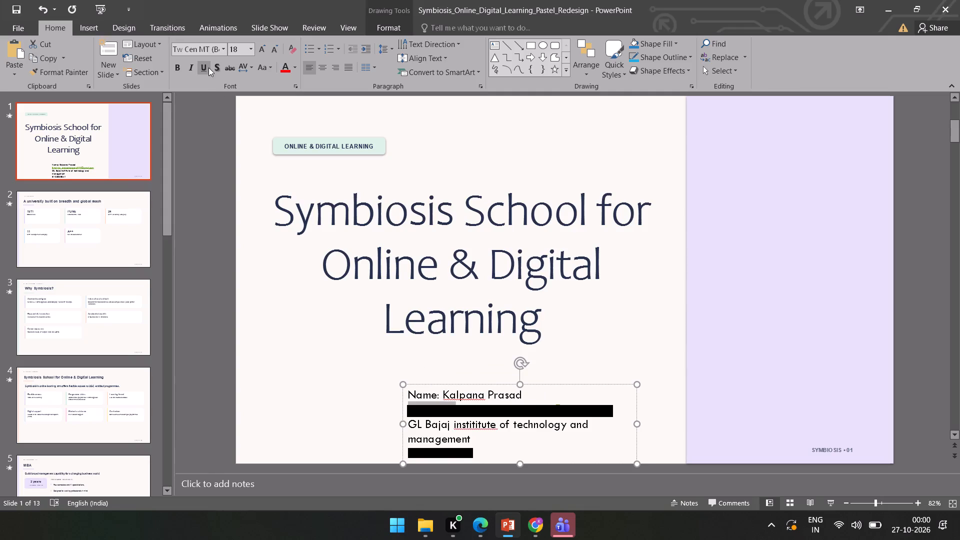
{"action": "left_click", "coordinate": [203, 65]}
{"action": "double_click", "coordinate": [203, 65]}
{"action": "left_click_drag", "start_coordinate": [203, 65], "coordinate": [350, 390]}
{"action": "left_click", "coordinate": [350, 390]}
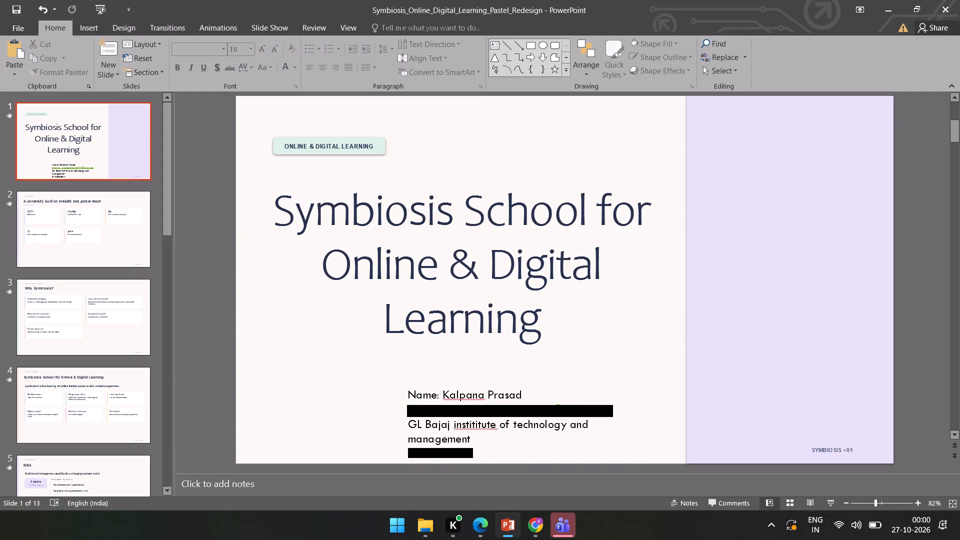
Replace the whole email line with the label "Email Id" and remove its underline.
{"action": "left_click_drag", "start_coordinate": [609, 407], "coordinate": [603, 408]}
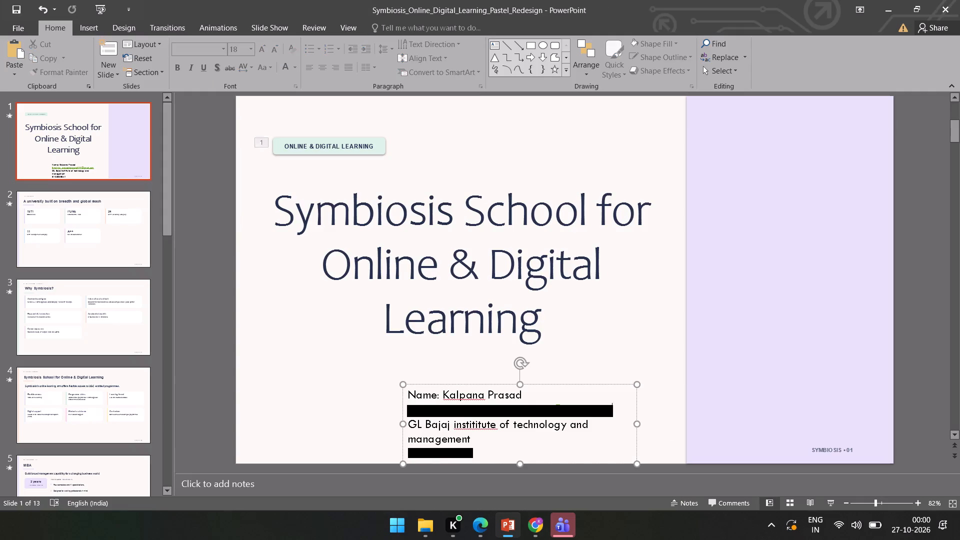
{"action": "left_click_drag", "start_coordinate": [603, 408], "coordinate": [423, 408]}
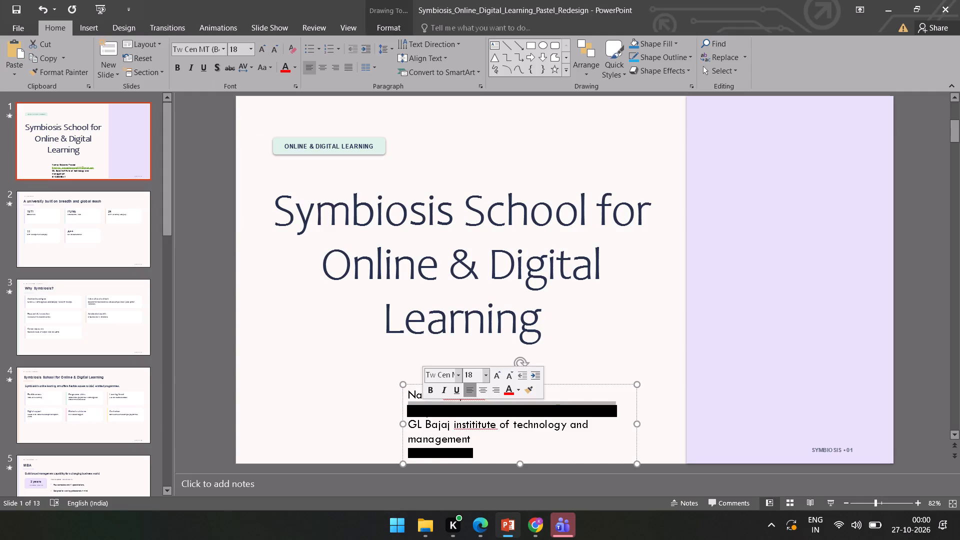
{"action": "key", "text": "Return"}
{"action": "left_click", "coordinate": [425, 408]}
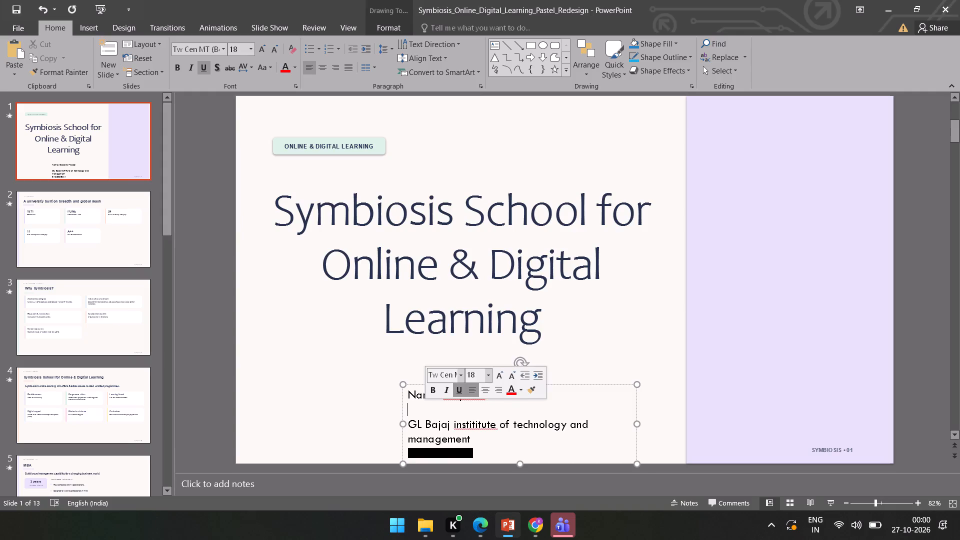
{"action": "type", "text": "Email Id"}
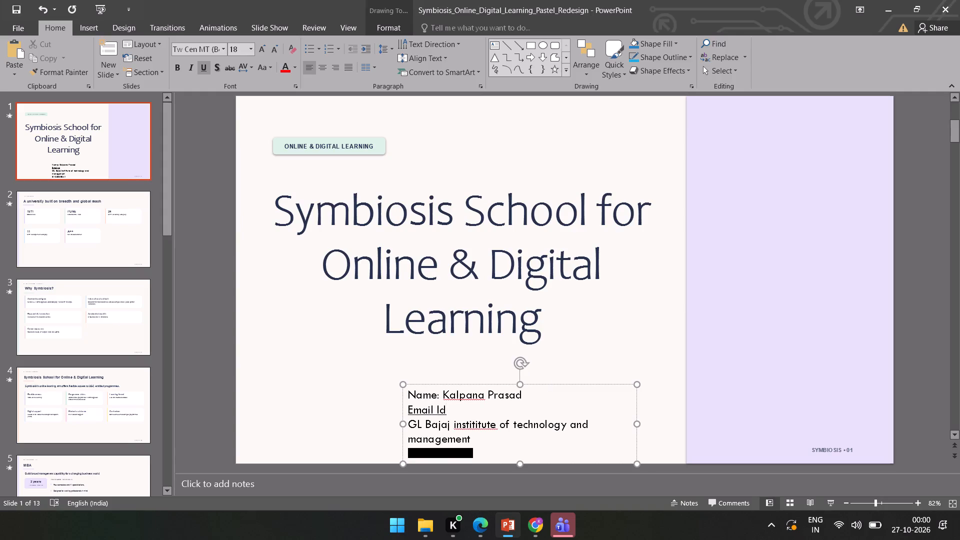
{"action": "left_click_drag", "start_coordinate": [454, 408], "coordinate": [410, 404]}
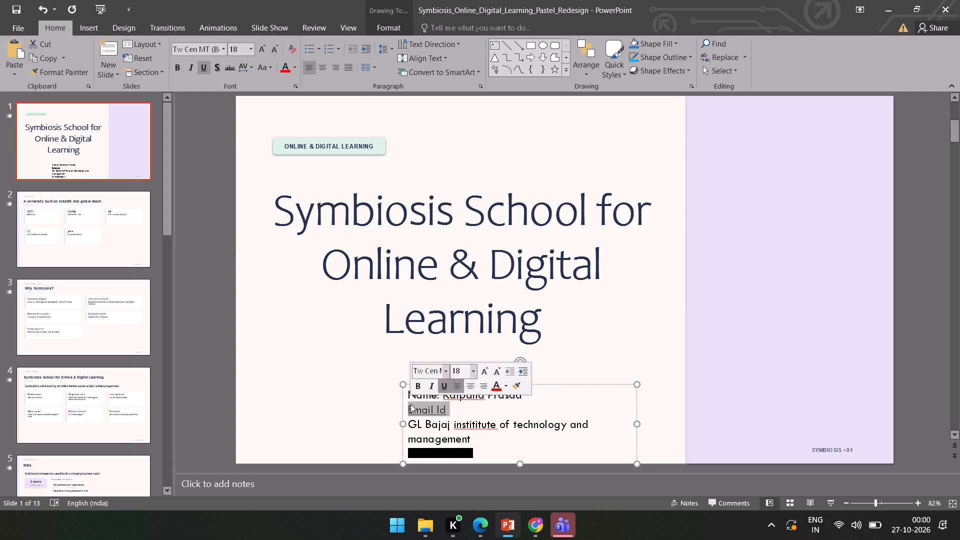
{"action": "left_click", "coordinate": [200, 66]}
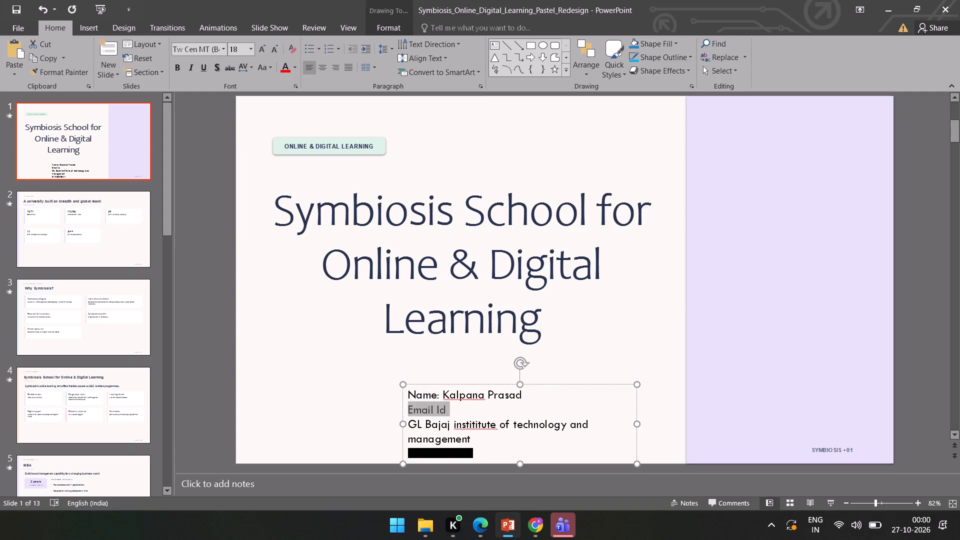
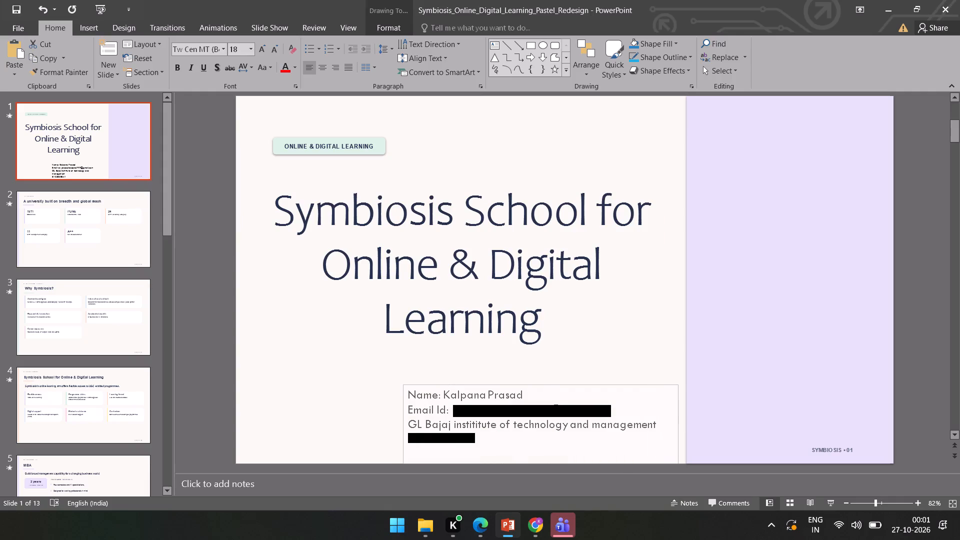
Add the label "College: " with a capital initial in front of the institute name in the presenter text box.
{"action": "left_click", "coordinate": [411, 426]}
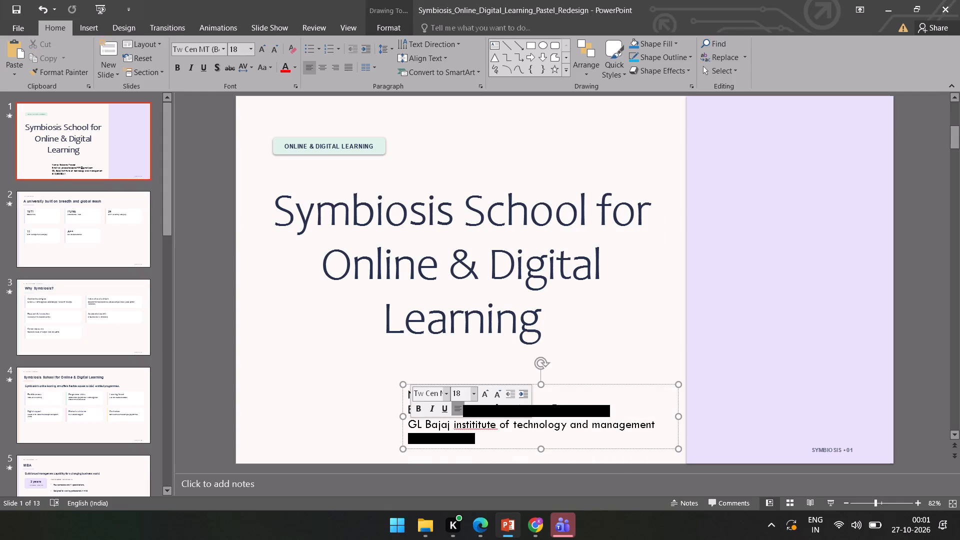
{"action": "type", "text": "coll"}
{"action": "key", "text": "BackSpace"}
{"action": "key", "text": "BackSpace"}
{"action": "key", "text": "BackSpace"}
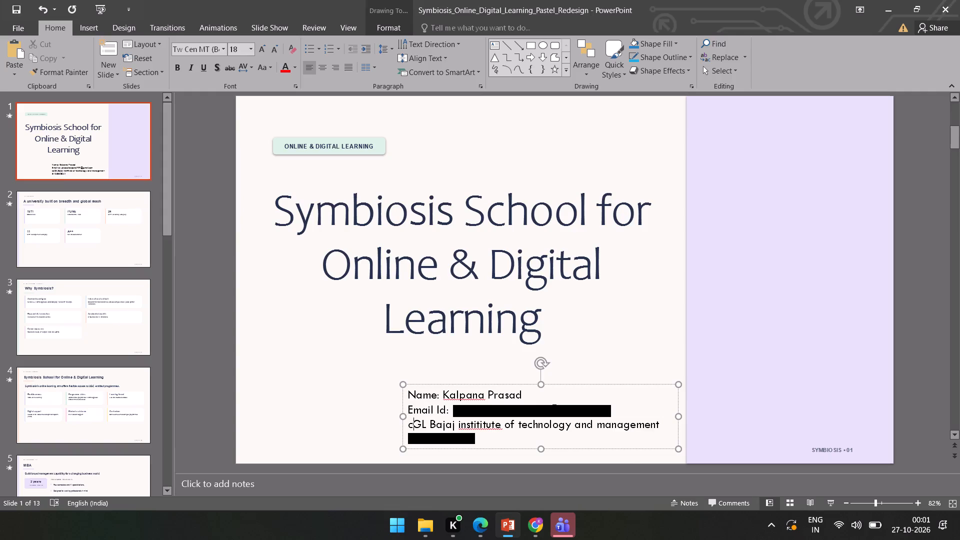
{"action": "key", "text": "BackSpace"}
{"action": "type", "text": "College"}
{"action": "type", "text": ":"}
{"action": "key", "text": "space"}
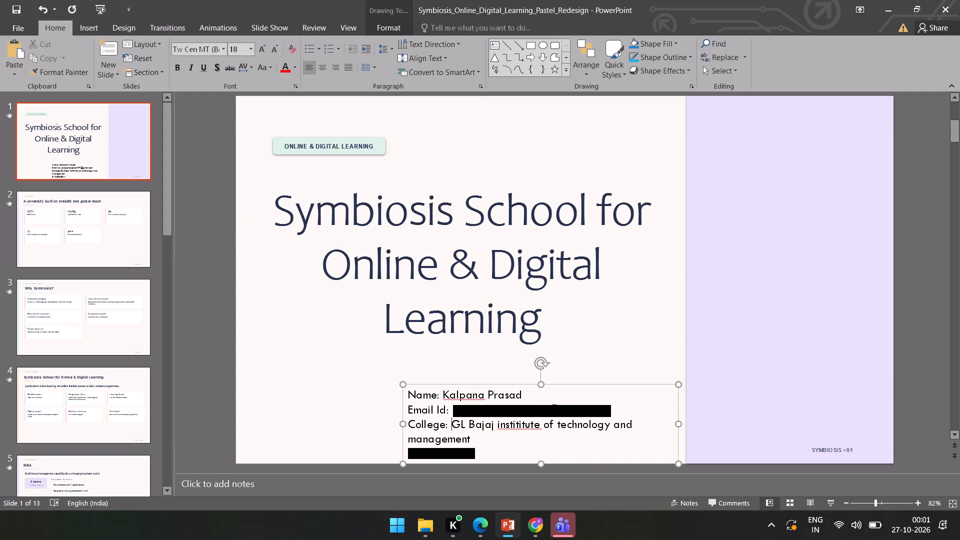
Add the label "Contact No: " in front of the phone number in the presenter text box.
{"action": "left_click", "coordinate": [409, 453]}
{"action": "type", "text": "Contact No"}
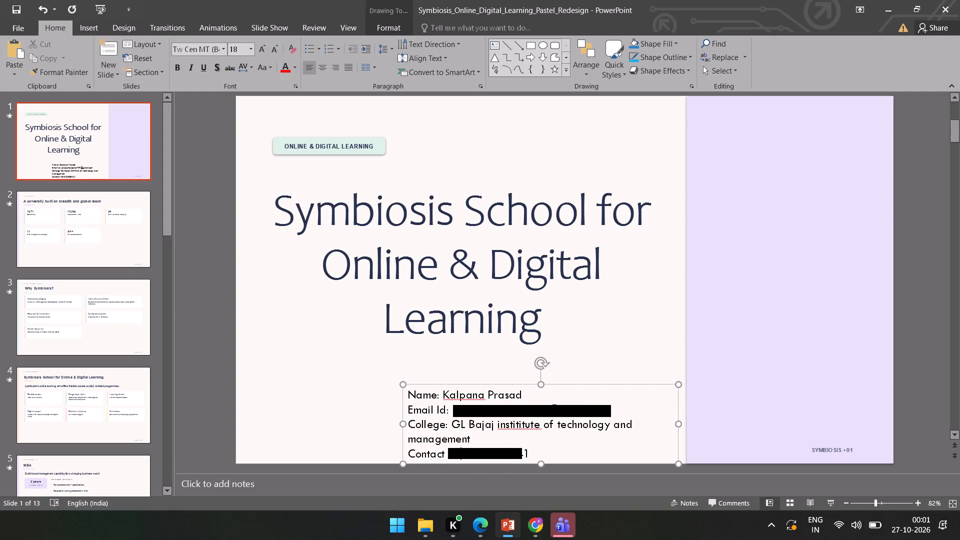
{"action": "type", "text": ":"}
{"action": "key", "text": "space"}
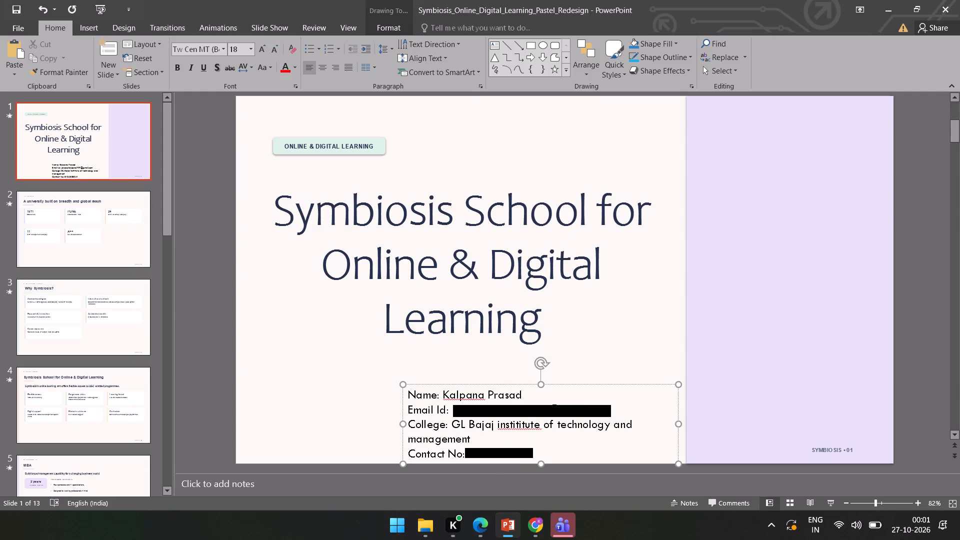
Widen the presenter text box to fit the college line on one line and shift it left to line up with the title text.
{"action": "left_click_drag", "start_coordinate": [681, 425], "coordinate": [713, 434]}
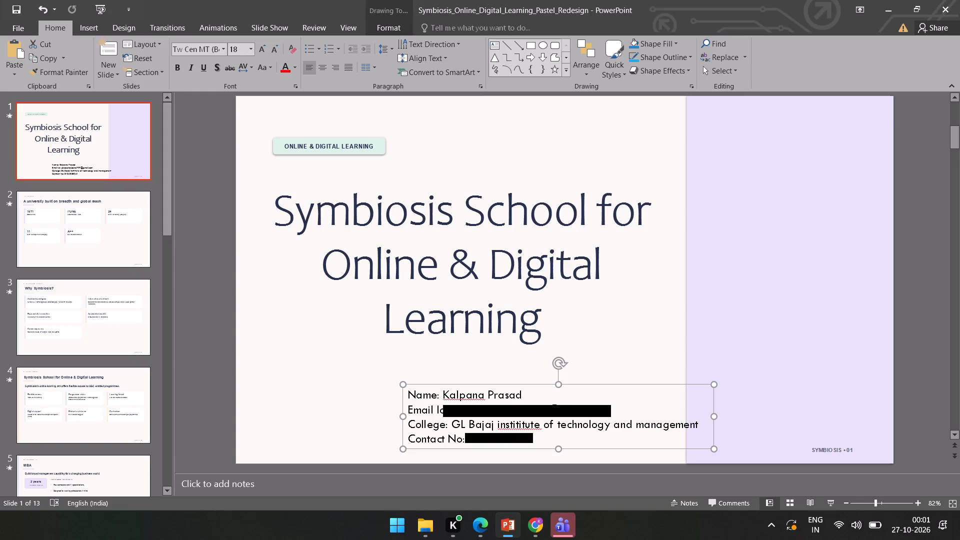
{"action": "left_click_drag", "start_coordinate": [438, 386], "coordinate": [377, 390]}
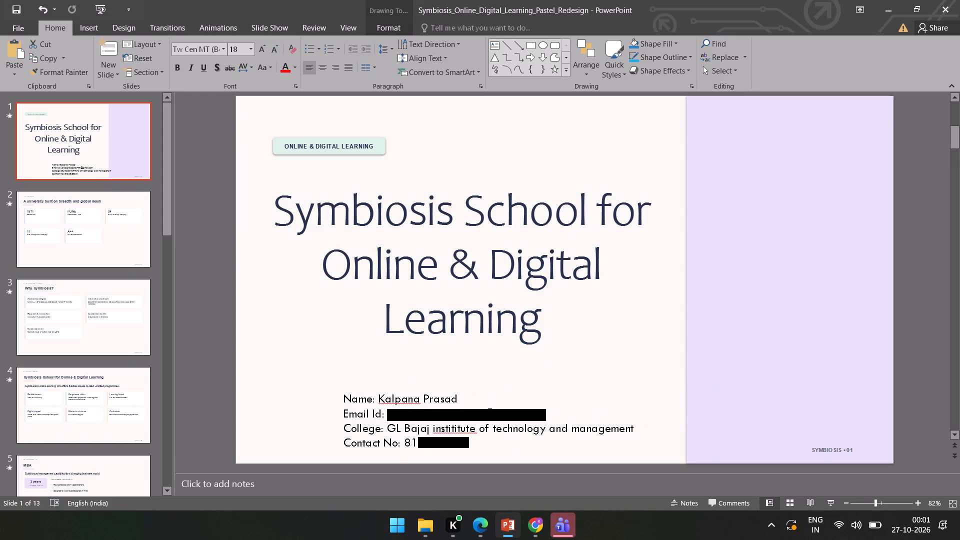
{"action": "left_click_drag", "start_coordinate": [377, 390], "coordinate": [311, 389]}
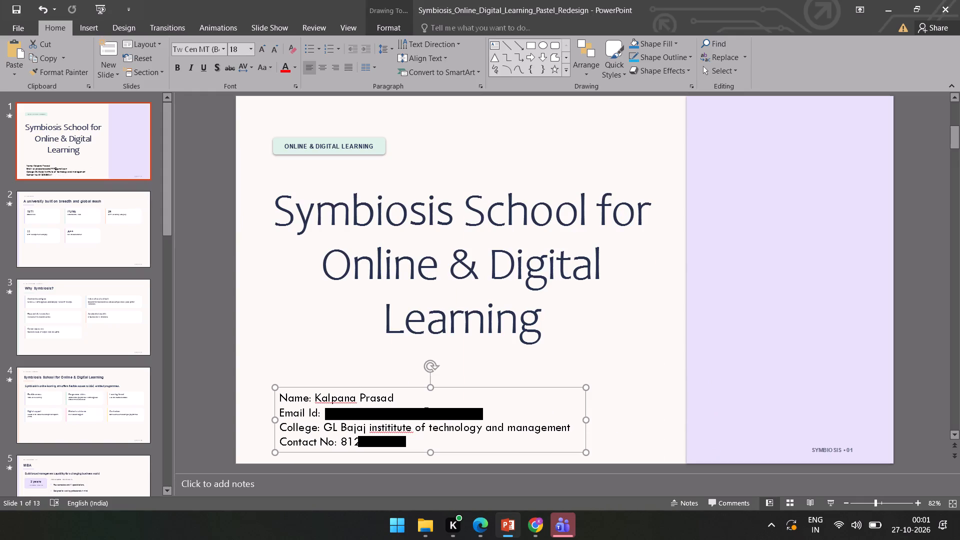
Check the title's font and set all the presenter details to the matching Candara Light.
{"action": "left_click", "coordinate": [505, 313]}
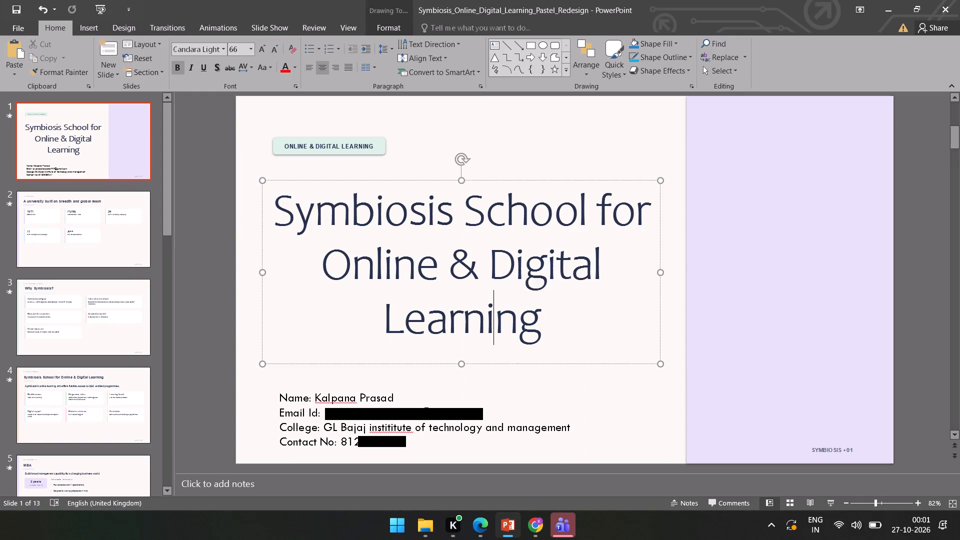
{"action": "double_click", "coordinate": [446, 179]}
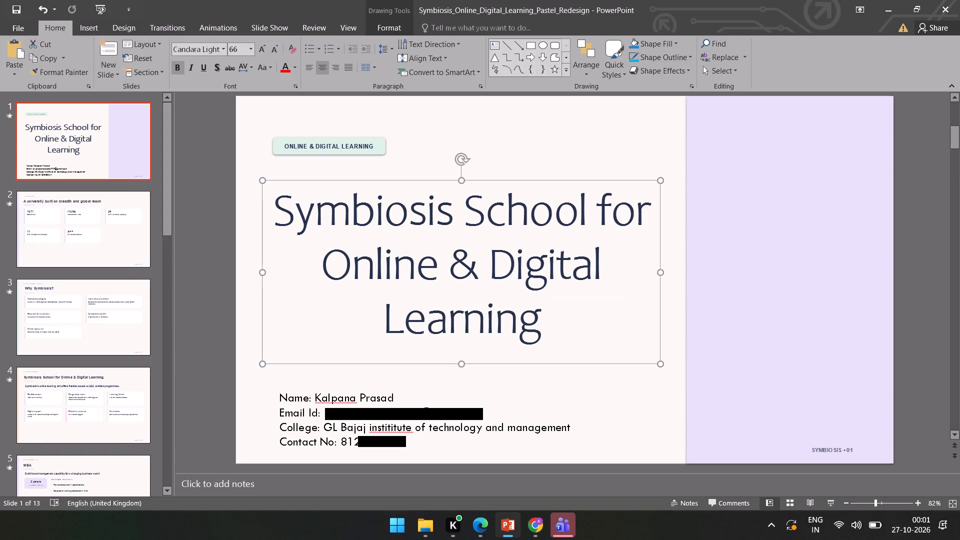
{"action": "left_click_drag", "start_coordinate": [426, 437], "coordinate": [286, 379]}
{"action": "left_click", "coordinate": [225, 44]}
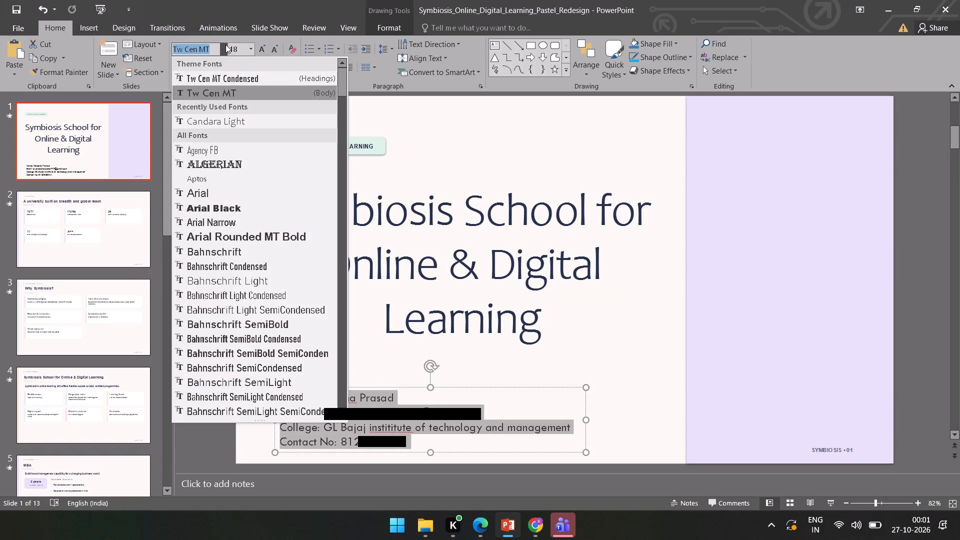
{"action": "scroll", "coordinate": [228, 261], "scroll_direction": "down", "scroll_amount": 6}
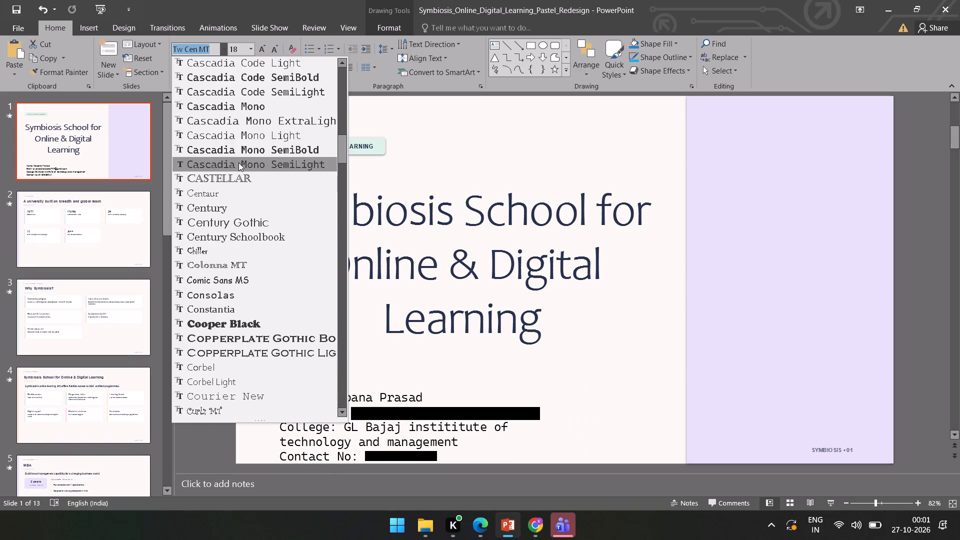
{"action": "scroll", "coordinate": [238, 162], "scroll_direction": "up", "scroll_amount": 2}
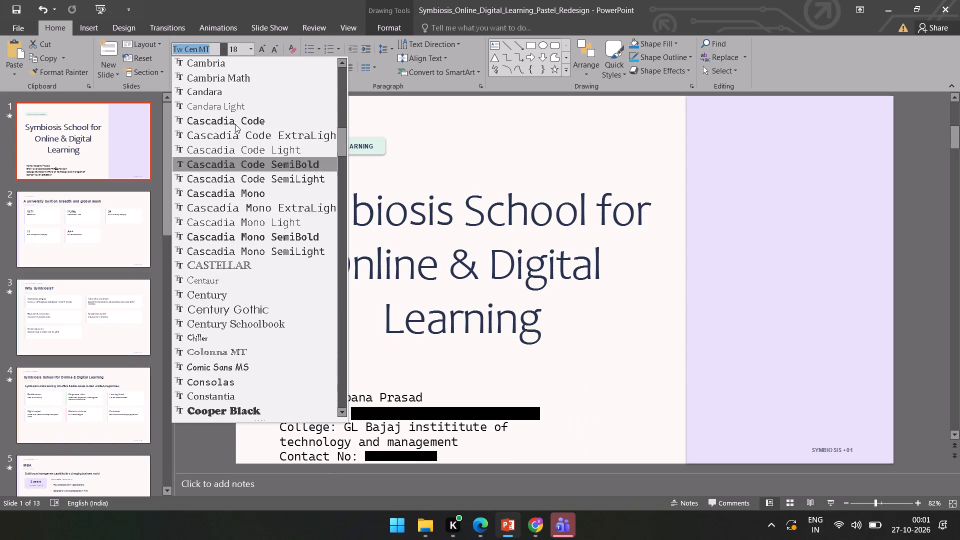
{"action": "left_click", "coordinate": [231, 105]}
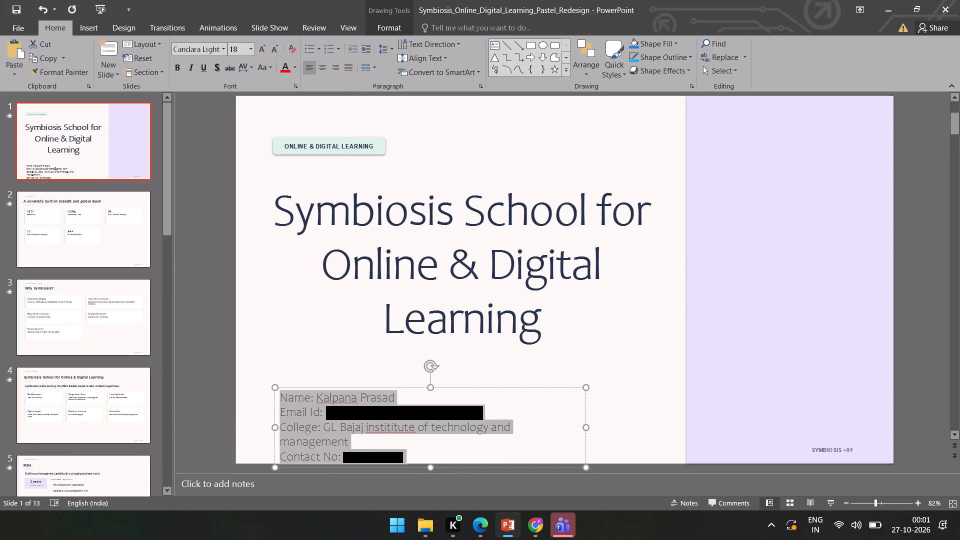
{"action": "left_click", "coordinate": [338, 386]}
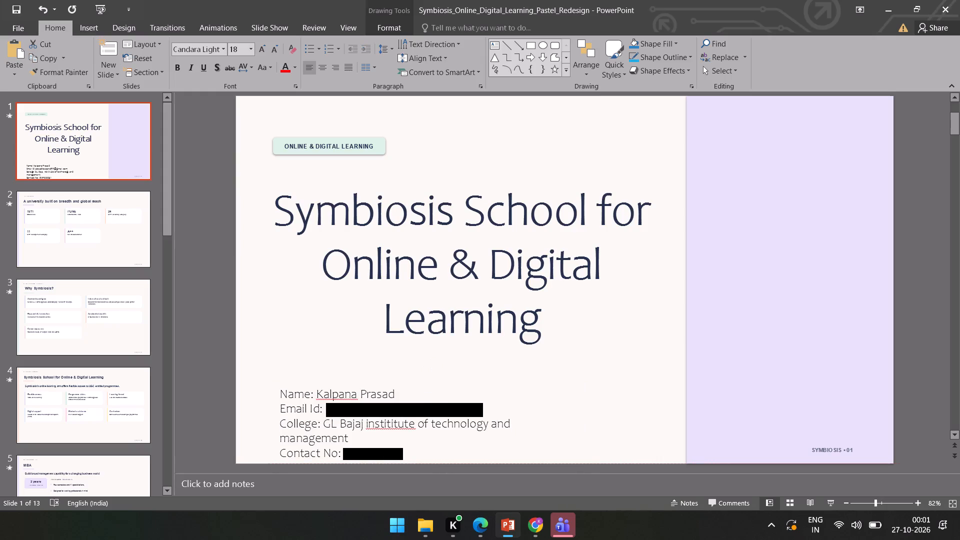
{"action": "left_click", "coordinate": [669, 383]}
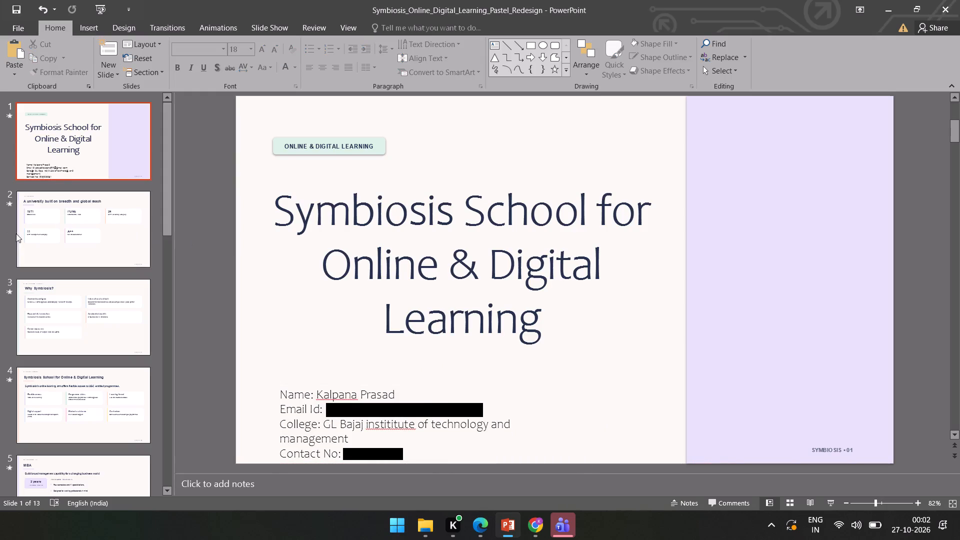
Play the slide show from the title slide through the MSc Computer Applications slide to review the animations, and exit it.
{"action": "left_click", "coordinate": [95, 230]}
{"action": "left_click", "coordinate": [102, 287]}
{"action": "left_click", "coordinate": [127, 115]}
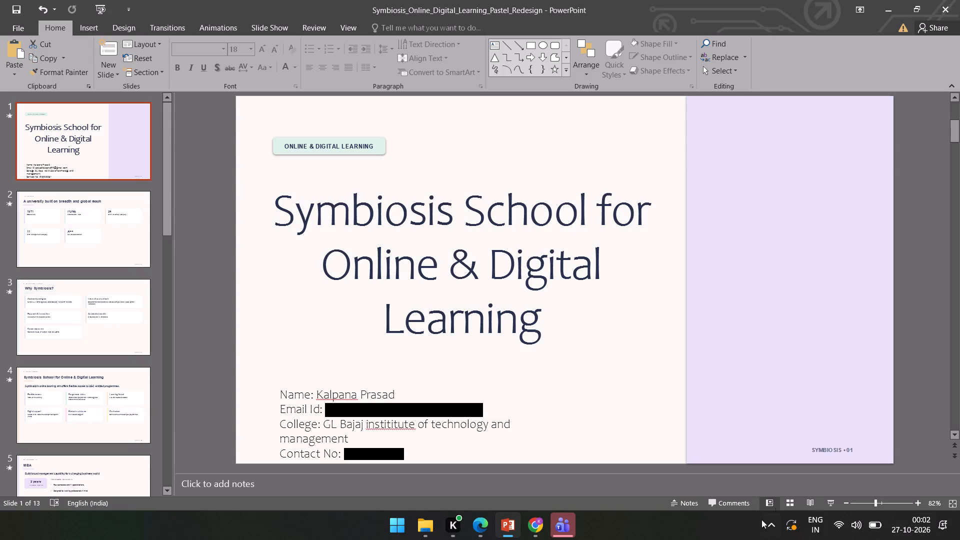
{"action": "left_click", "coordinate": [833, 499]}
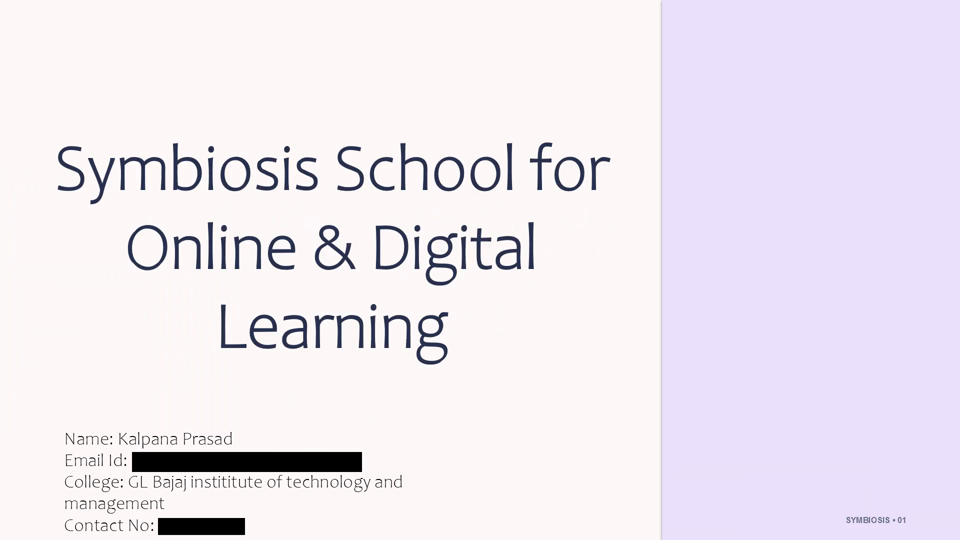
{"action": "key", "text": "Right"}
{"action": "key", "text": "Right"}
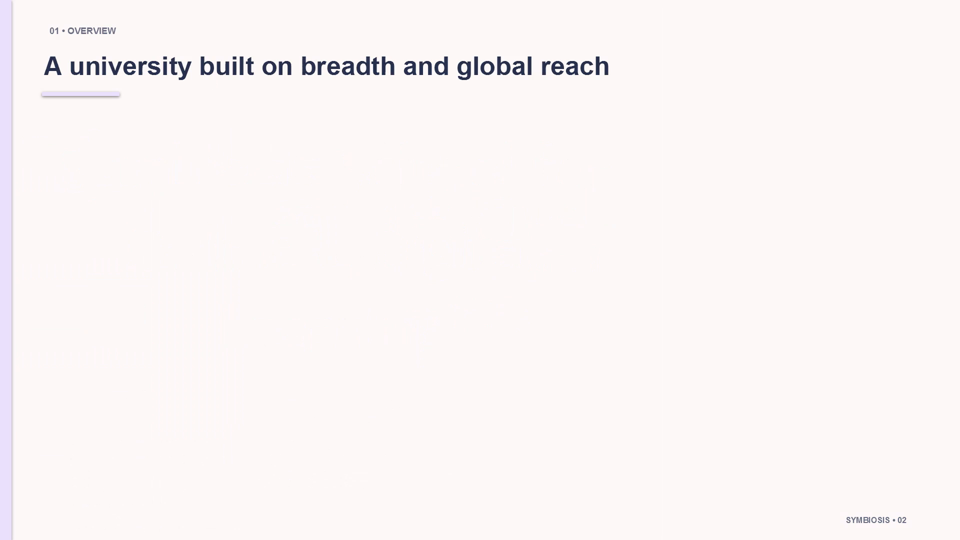
{"action": "key", "text": "Right"}
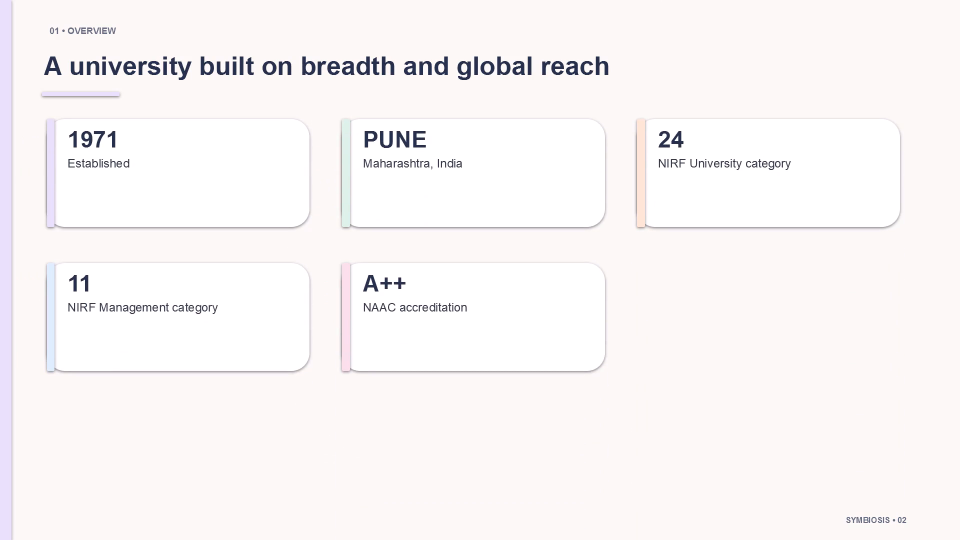
{"action": "key", "text": "Right"}
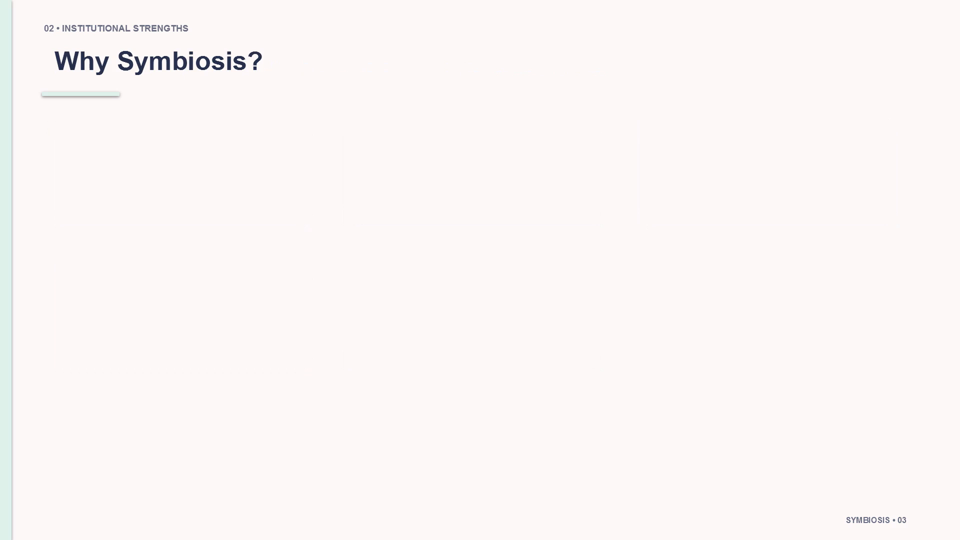
{"action": "key", "text": "Right"}
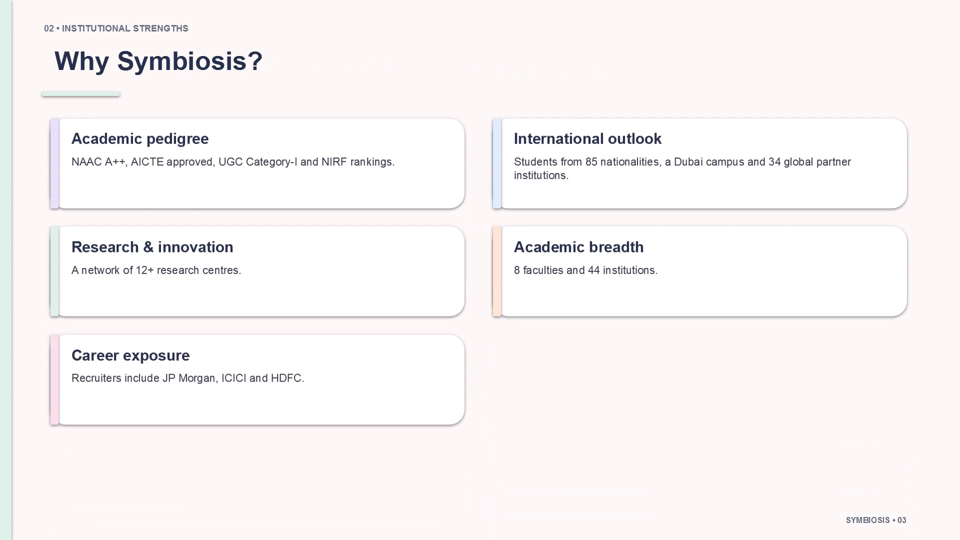
{"action": "key", "text": "Right"}
{"action": "key", "text": "Right"}
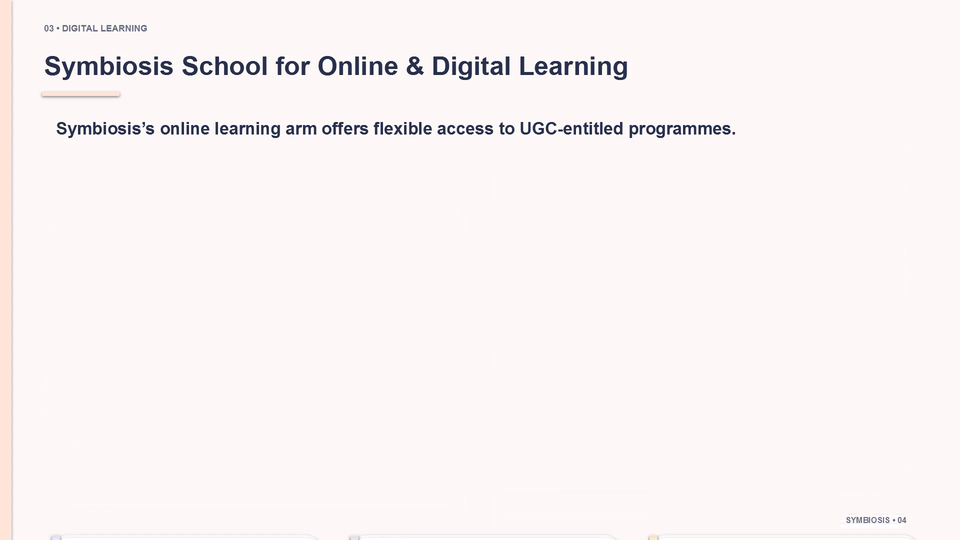
{"action": "key", "text": "Right"}
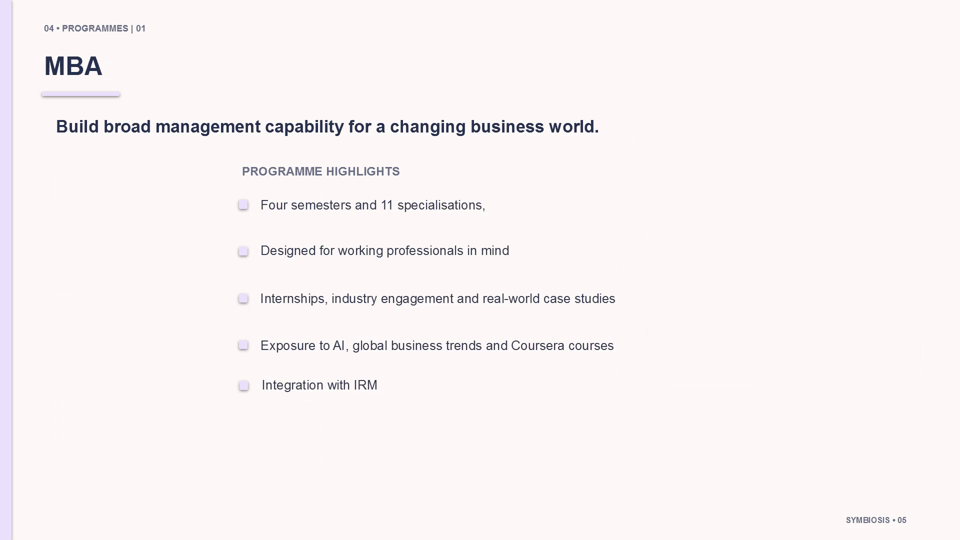
{"action": "key", "text": "Right"}
{"action": "key", "text": "Right"}
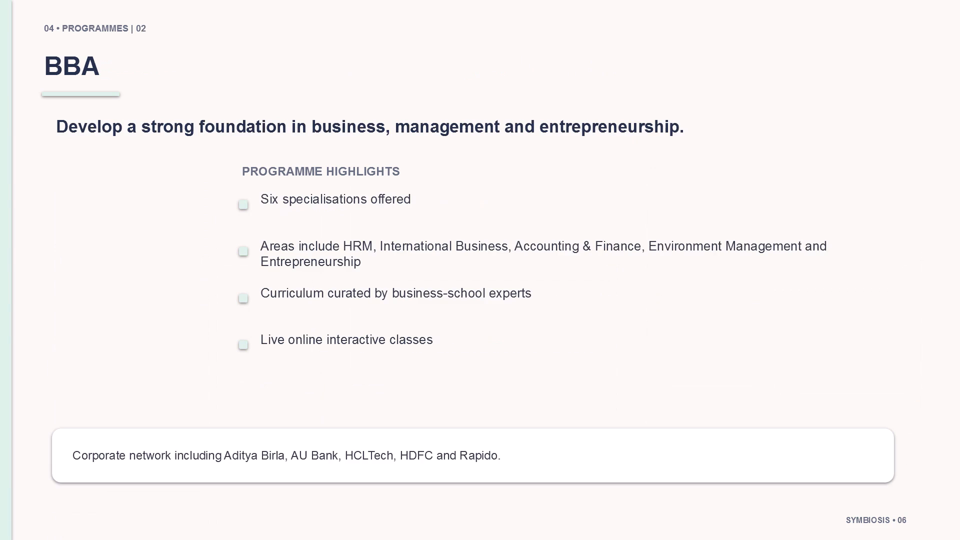
{"action": "key", "text": "Right"}
{"action": "key", "text": "Right"}
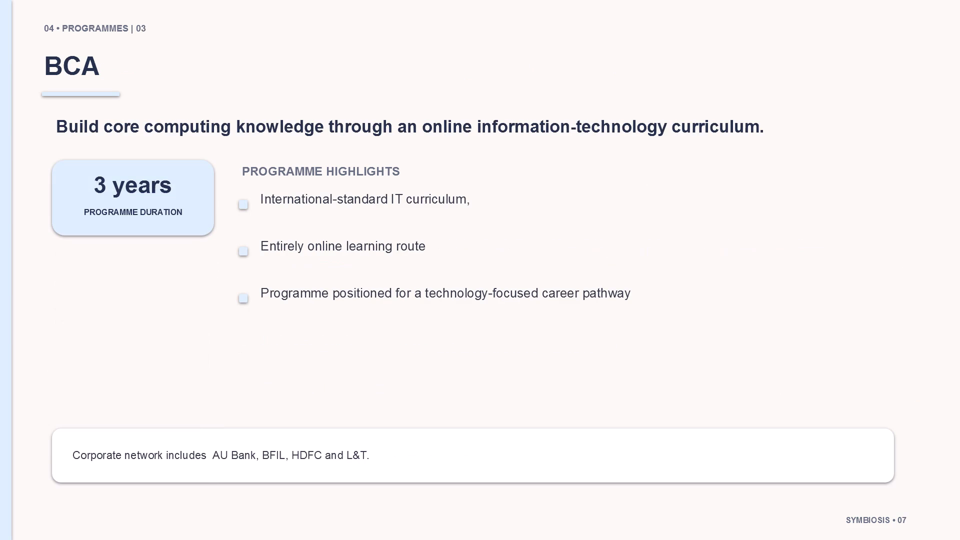
{"action": "key", "text": "Right"}
{"action": "key", "text": "Right"}
{"action": "key", "text": "Right"}
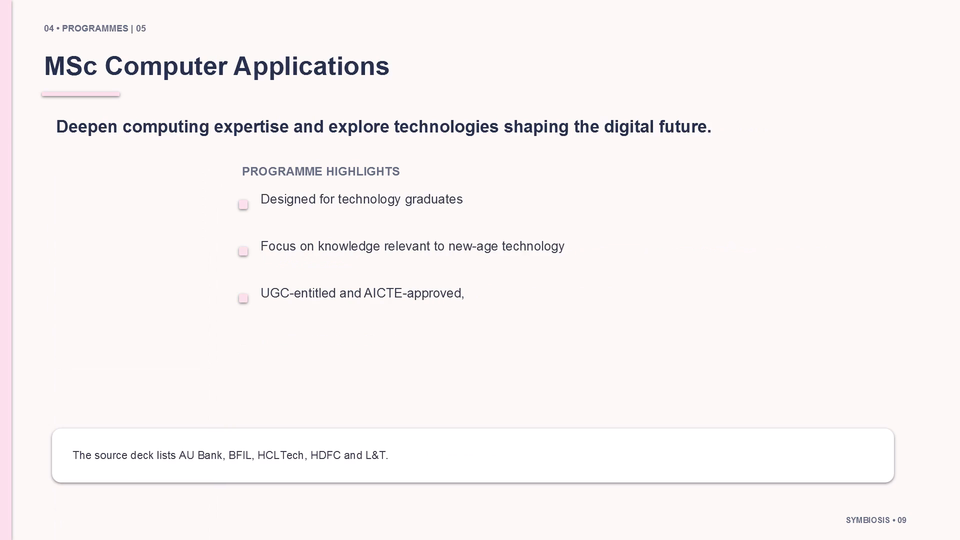
{"action": "key", "text": "Right"}
{"action": "key", "text": "Escape"}
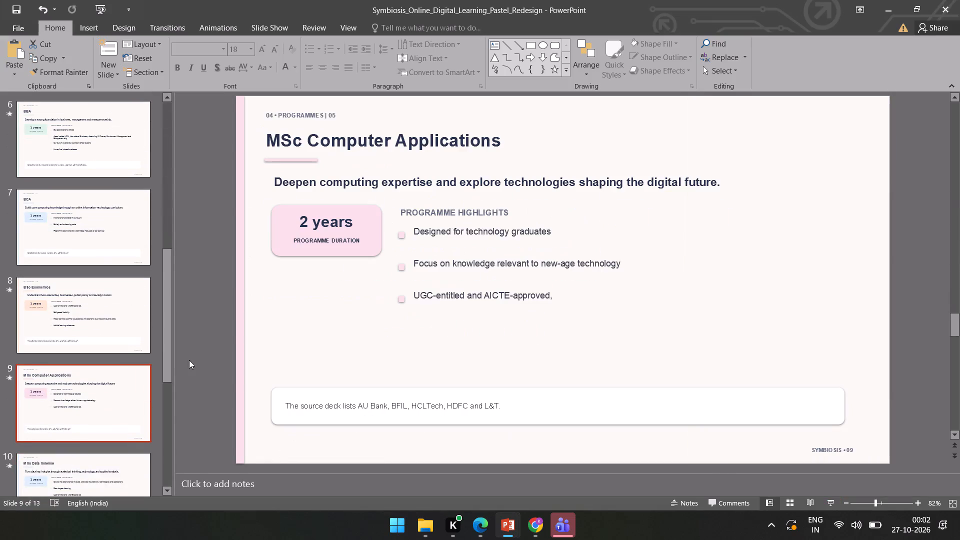
Apply the Fly In animation to the "3 years" programme duration card and its texts on the BCA slide.
{"action": "scroll", "coordinate": [110, 354], "scroll_direction": "up", "scroll_amount": 2}
{"action": "scroll", "coordinate": [110, 354], "scroll_direction": "down", "scroll_amount": 1}
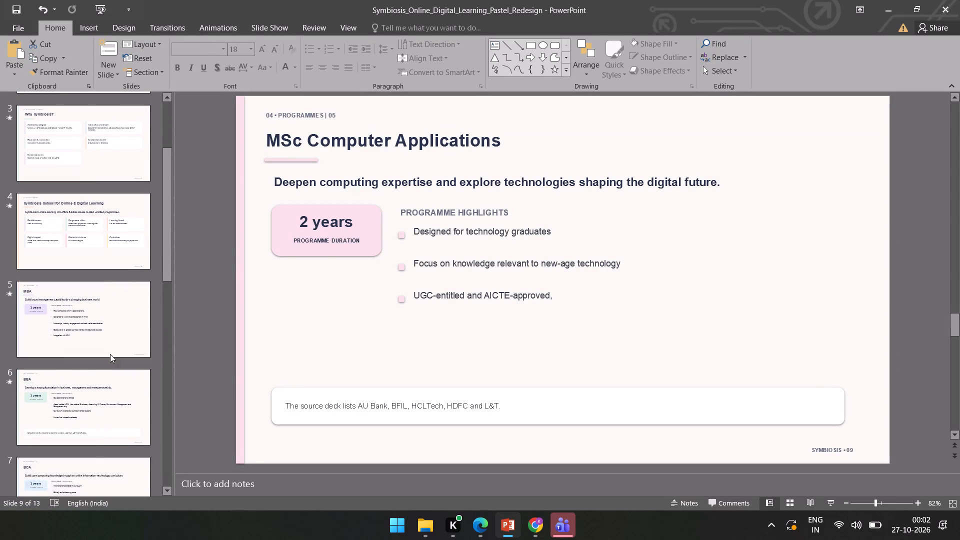
{"action": "scroll", "coordinate": [110, 354], "scroll_direction": "down", "scroll_amount": 1}
{"action": "left_click", "coordinate": [90, 344]}
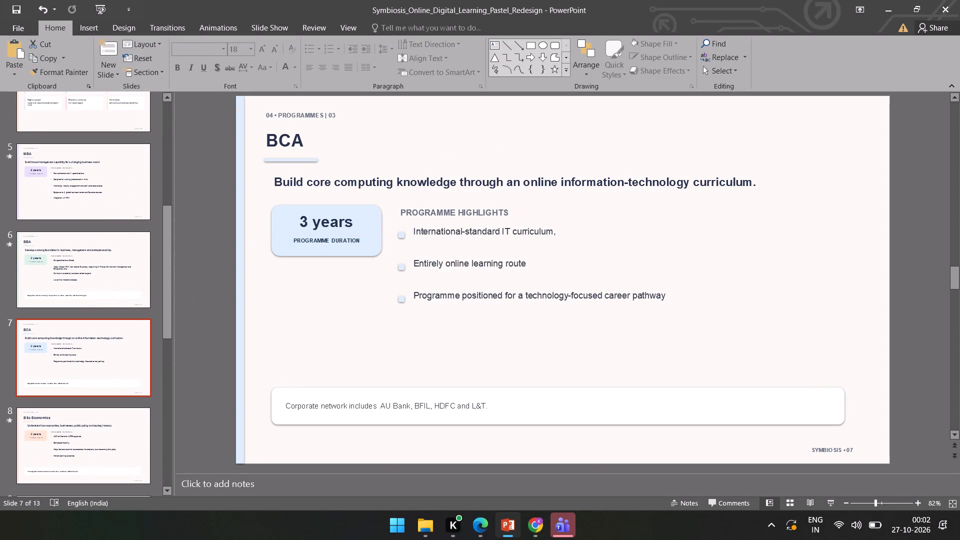
{"action": "left_click_drag", "start_coordinate": [264, 196], "coordinate": [390, 273]}
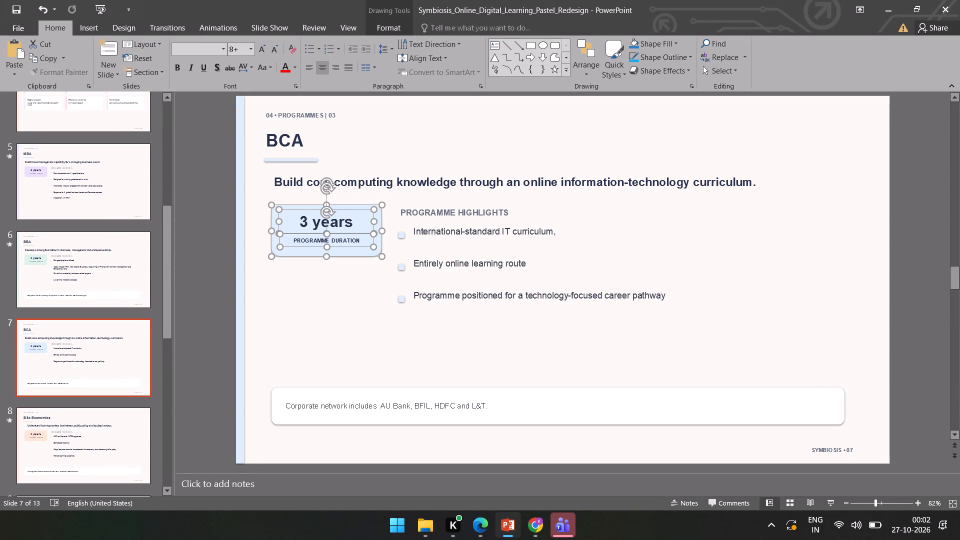
{"action": "left_click", "coordinate": [229, 26]}
{"action": "left_click", "coordinate": [213, 53]}
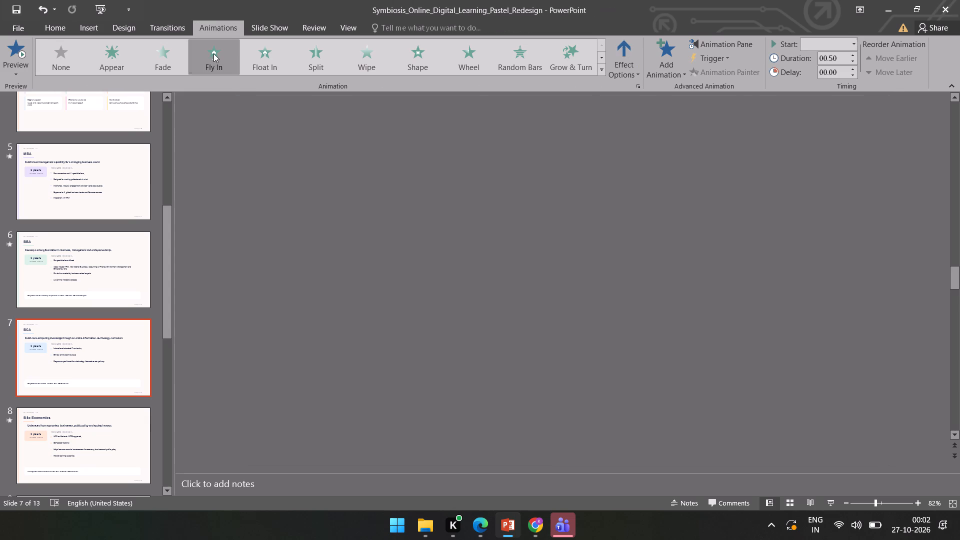
{"action": "left_click", "coordinate": [285, 274]}
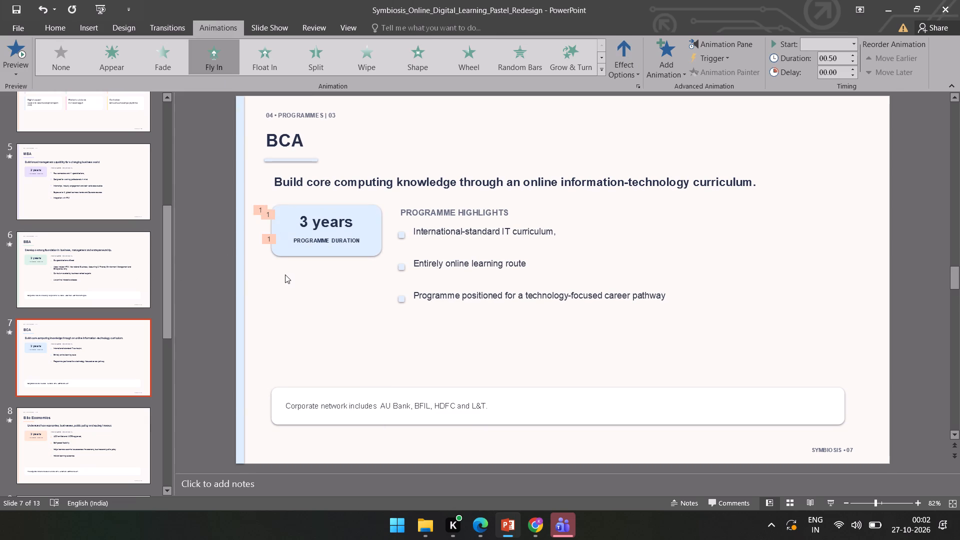
{"action": "left_click", "coordinate": [99, 264]}
{"action": "left_click", "coordinate": [120, 348]}
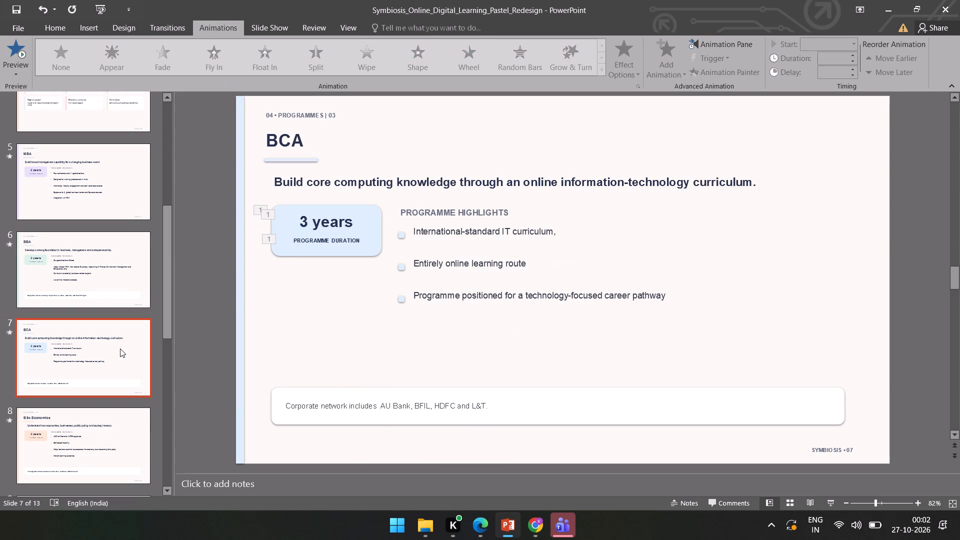
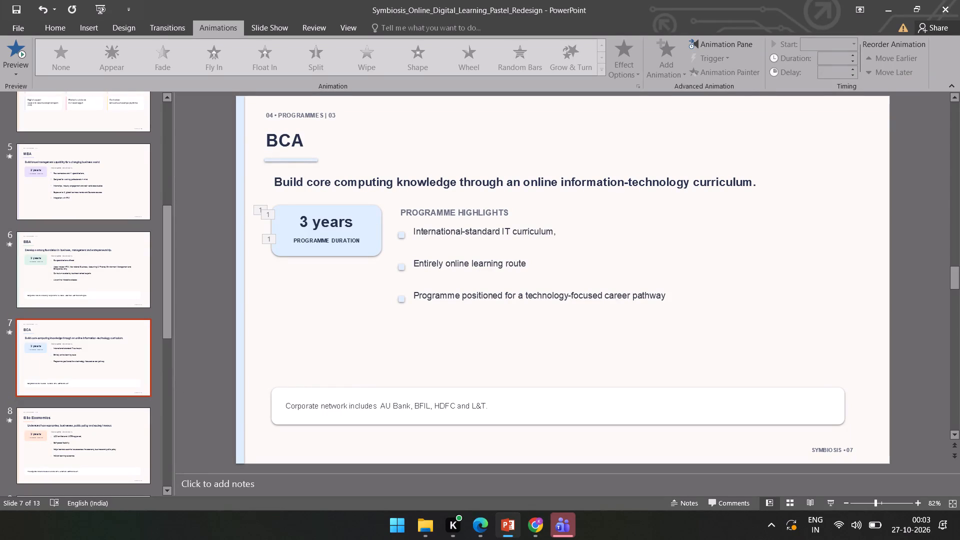
Replace "AU Bank" with "Altruist" in the corporate network line on the BCA slide.
{"action": "left_click", "coordinate": [486, 408]}
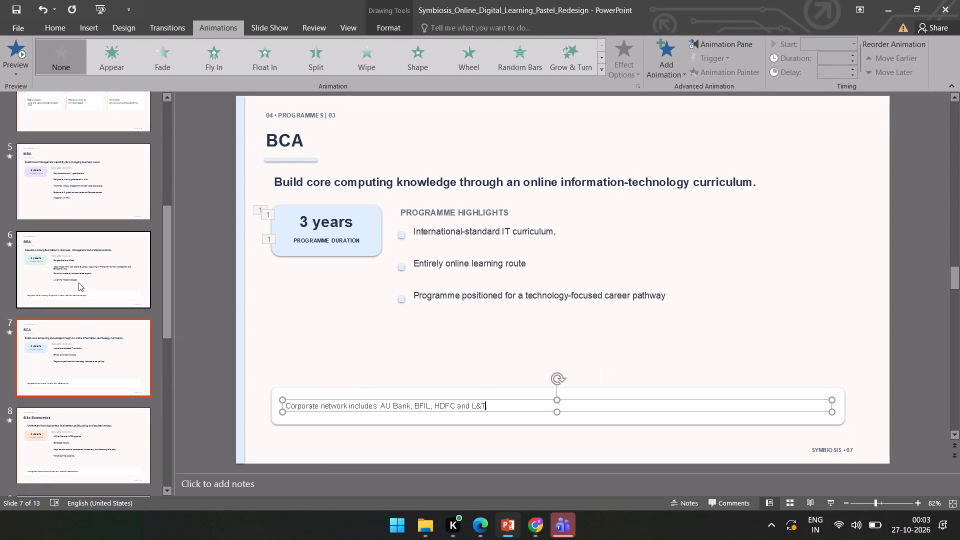
{"action": "left_click", "coordinate": [78, 282]}
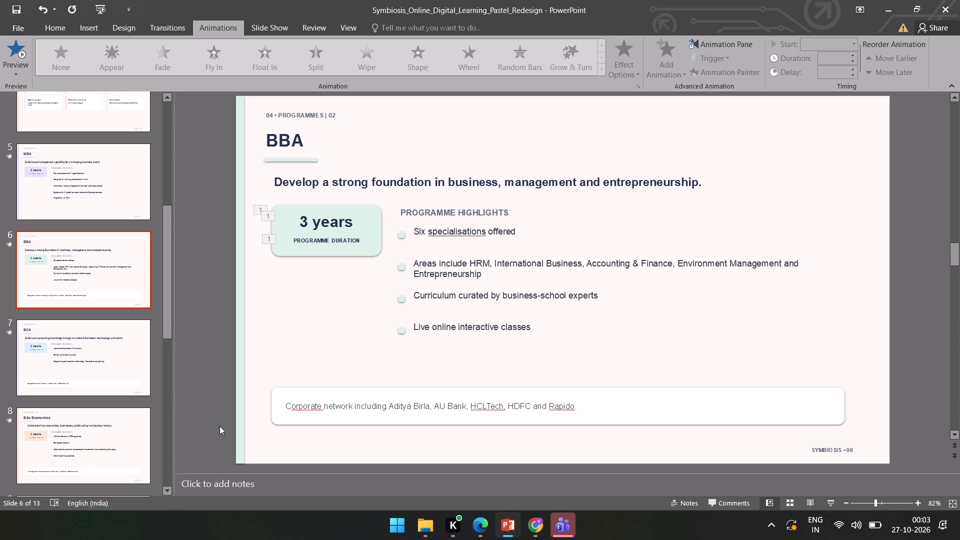
{"action": "left_click", "coordinate": [108, 356]}
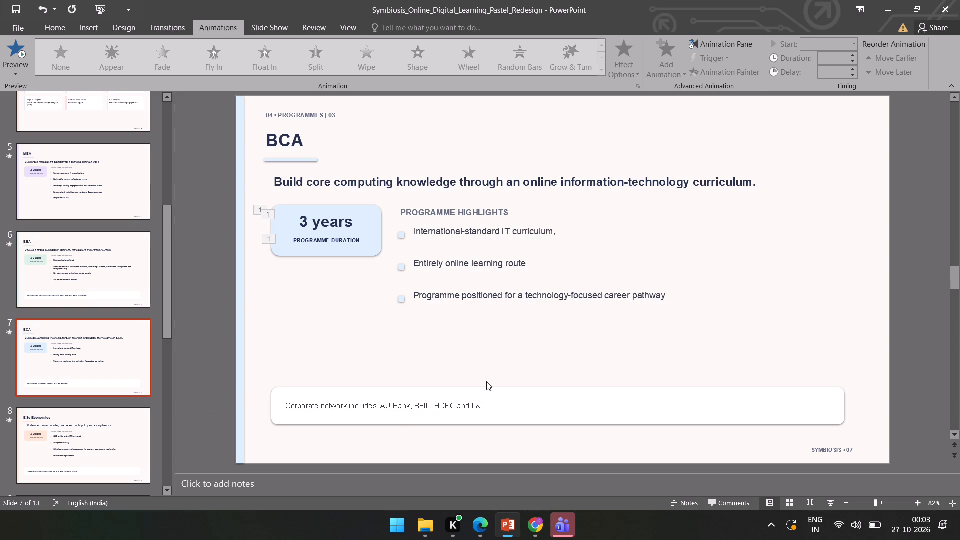
{"action": "left_click", "coordinate": [407, 405]}
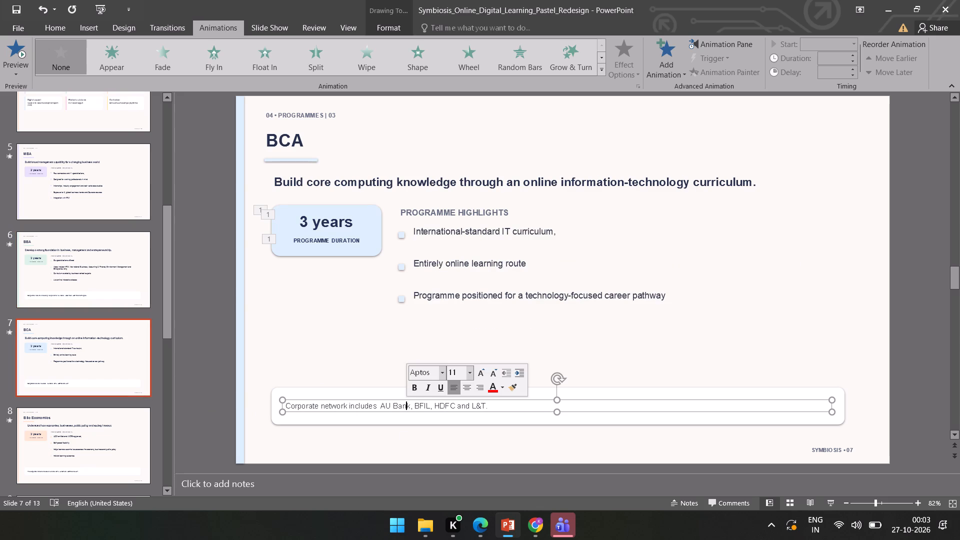
{"action": "left_click", "coordinate": [412, 408]}
{"action": "key", "text": "BackSpace"}
{"action": "key", "text": "BackSpace"}
{"action": "key", "text": "BackSpace"}
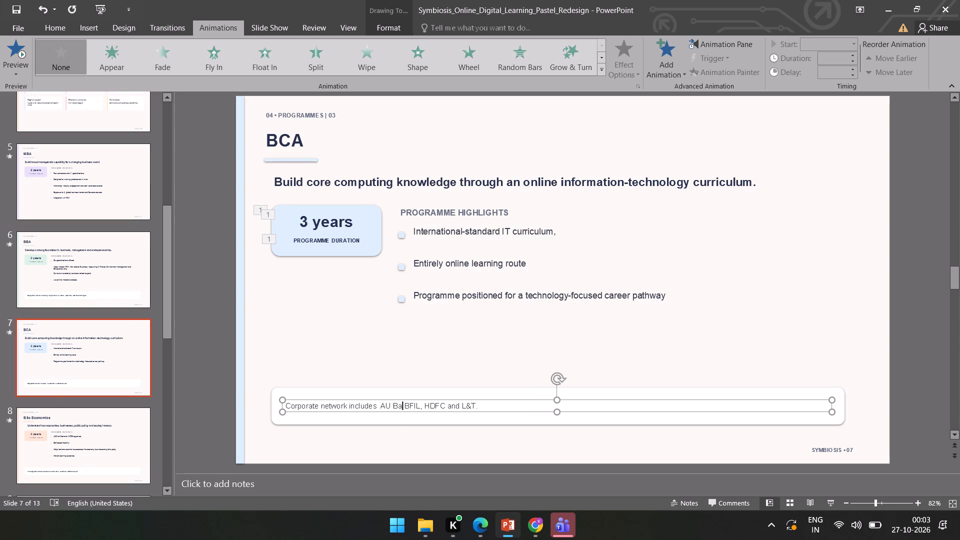
{"action": "key", "text": "BackSpace"}
{"action": "key", "text": "BackSpace"}
{"action": "key", "text": "BackSpace"}
{"action": "key", "text": "BackSpace"}
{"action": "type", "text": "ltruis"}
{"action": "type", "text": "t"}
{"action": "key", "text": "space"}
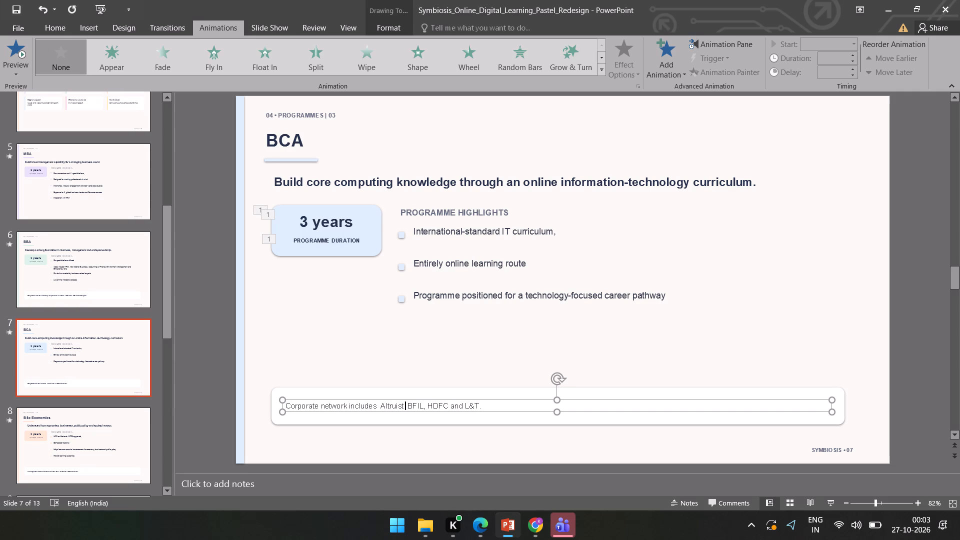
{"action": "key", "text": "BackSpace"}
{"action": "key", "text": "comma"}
{"action": "left_click", "coordinate": [492, 381]}
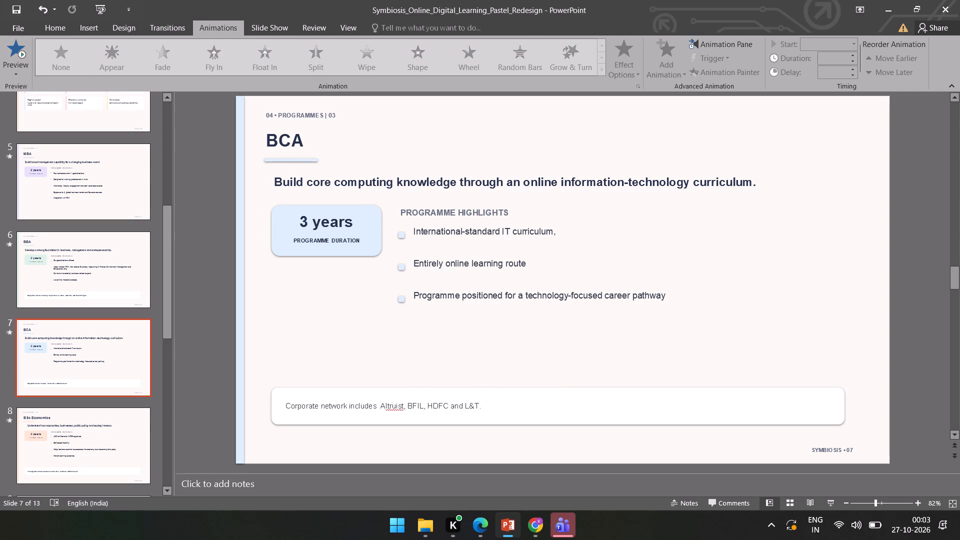
Replace the company list in the BSc Economics slide's corporate network line with "Aspha Global, EXL, Inventia, etc".
{"action": "left_click", "coordinate": [96, 434]}
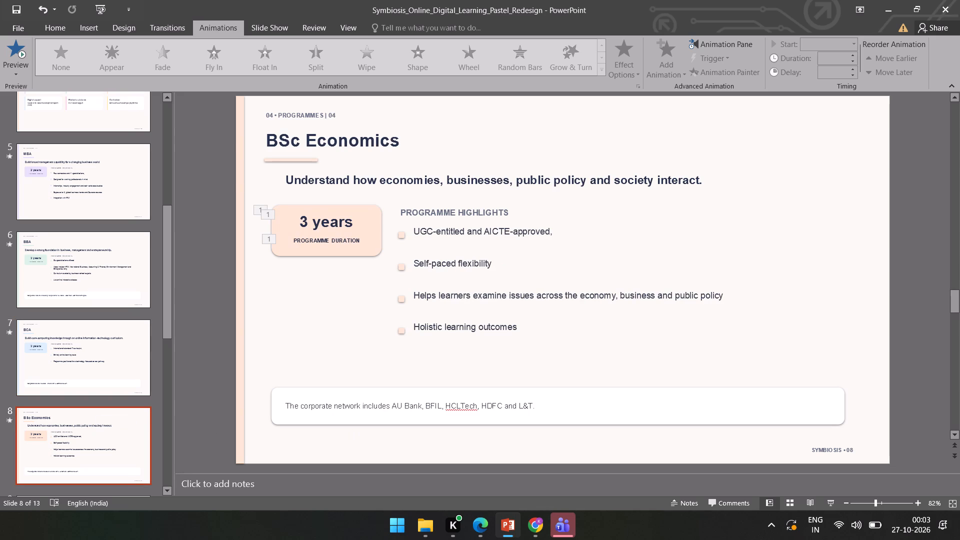
{"action": "left_click_drag", "start_coordinate": [391, 404], "coordinate": [542, 406]}
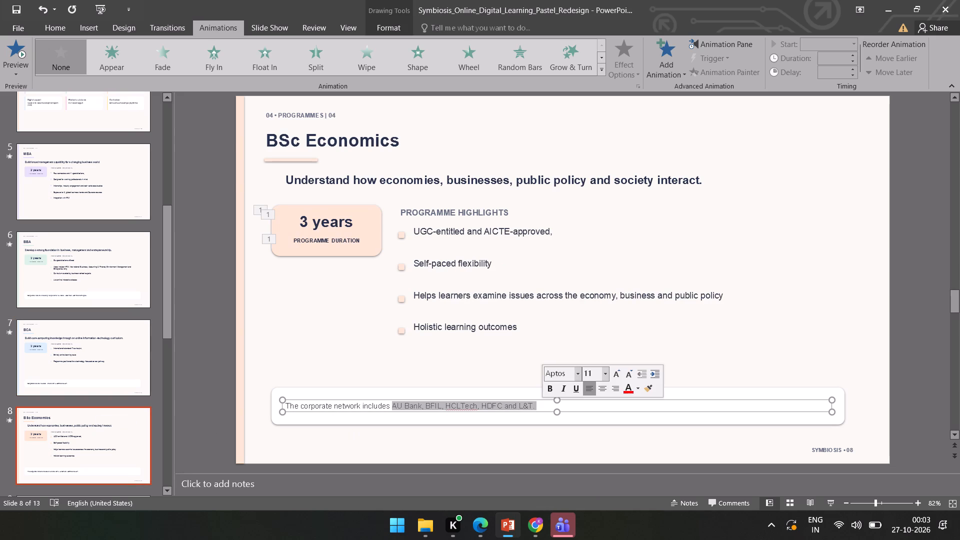
{"action": "key", "text": "BackSpace"}
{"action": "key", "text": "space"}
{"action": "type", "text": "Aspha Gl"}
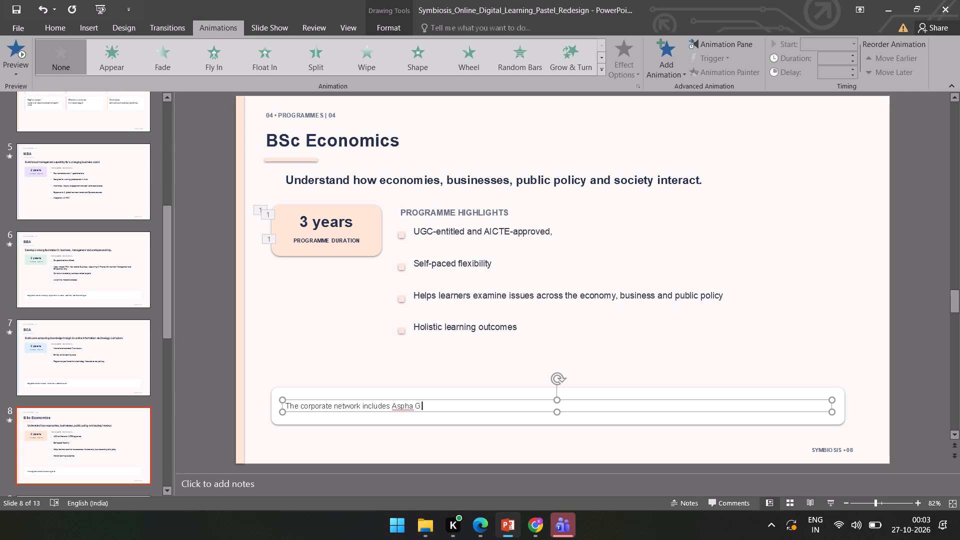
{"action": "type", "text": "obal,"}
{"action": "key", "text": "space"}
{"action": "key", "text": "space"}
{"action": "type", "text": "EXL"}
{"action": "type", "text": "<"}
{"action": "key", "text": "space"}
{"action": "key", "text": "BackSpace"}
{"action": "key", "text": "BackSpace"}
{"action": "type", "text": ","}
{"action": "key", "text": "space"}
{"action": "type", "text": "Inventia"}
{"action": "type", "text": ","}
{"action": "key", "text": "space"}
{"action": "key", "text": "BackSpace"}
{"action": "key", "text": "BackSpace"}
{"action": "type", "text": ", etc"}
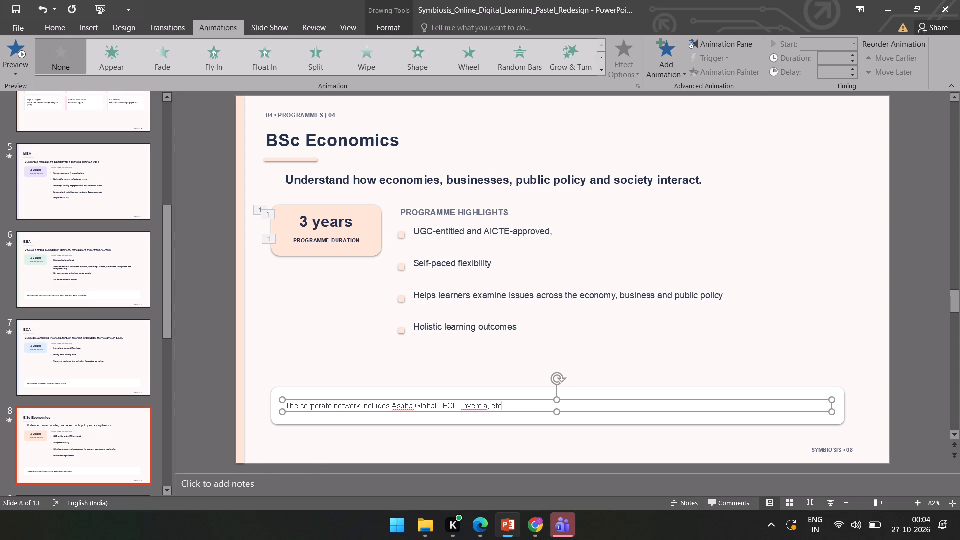
Review the corporate network lines on the BCA and BBA slides.
{"action": "left_click", "coordinate": [121, 364]}
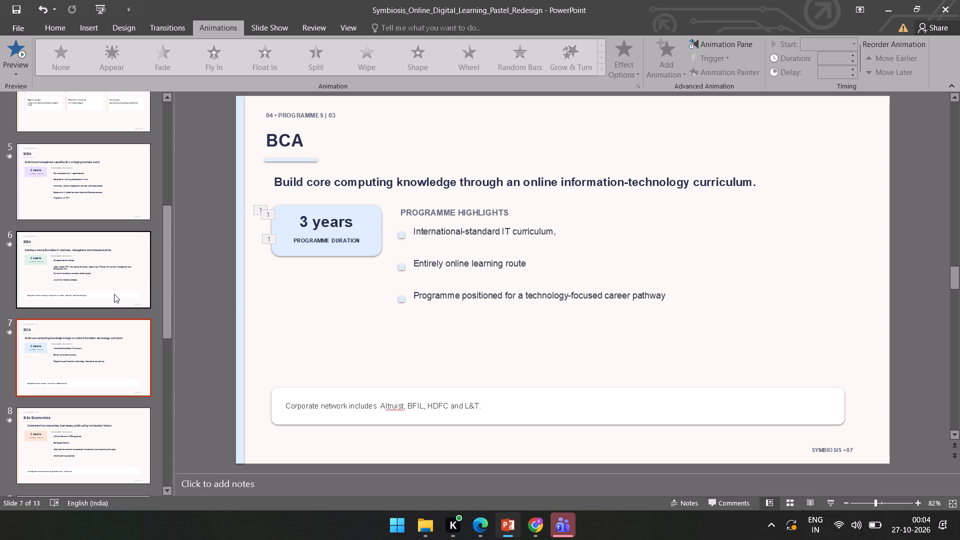
{"action": "left_click", "coordinate": [114, 294]}
{"action": "left_click", "coordinate": [119, 350]}
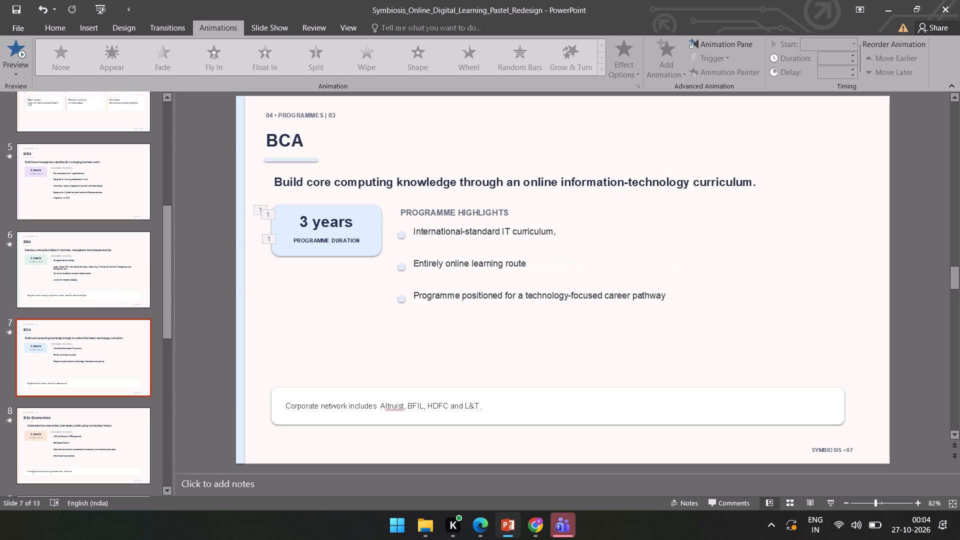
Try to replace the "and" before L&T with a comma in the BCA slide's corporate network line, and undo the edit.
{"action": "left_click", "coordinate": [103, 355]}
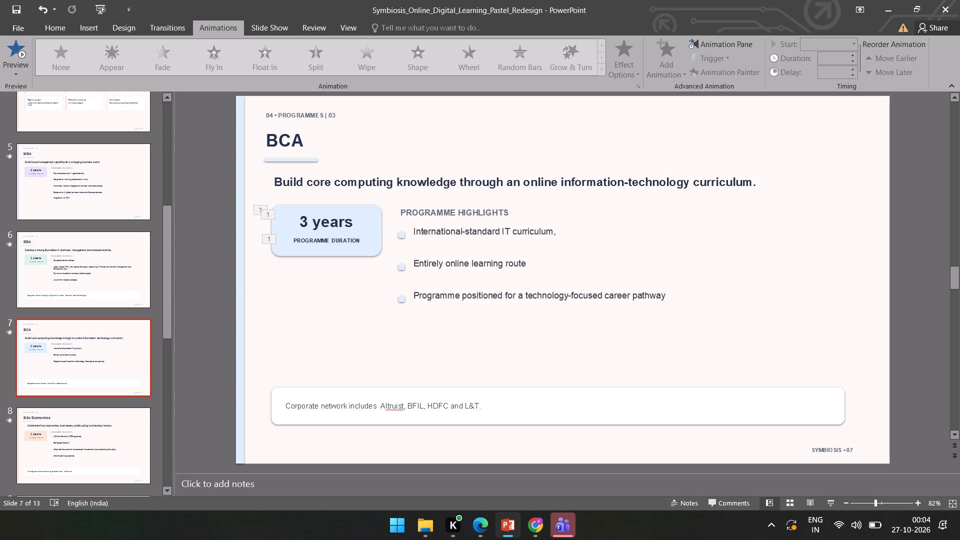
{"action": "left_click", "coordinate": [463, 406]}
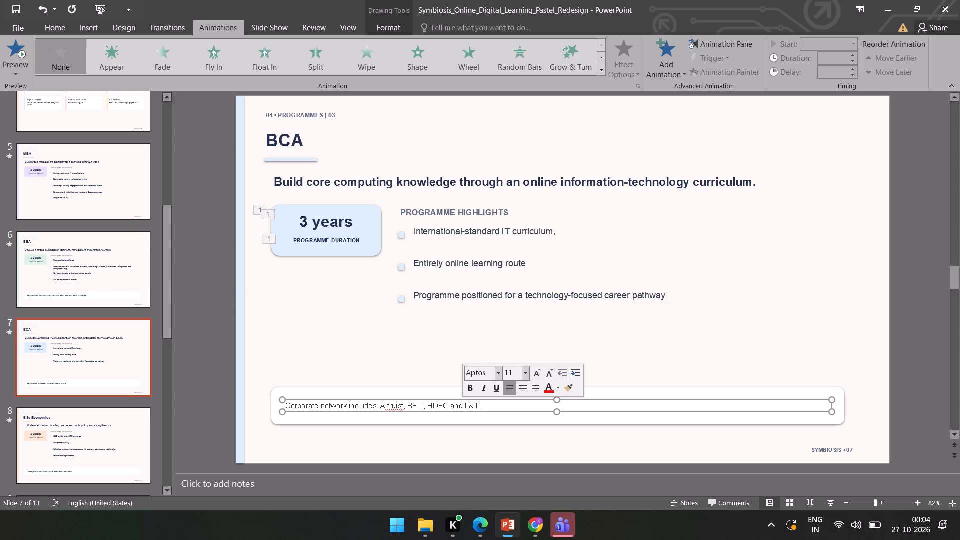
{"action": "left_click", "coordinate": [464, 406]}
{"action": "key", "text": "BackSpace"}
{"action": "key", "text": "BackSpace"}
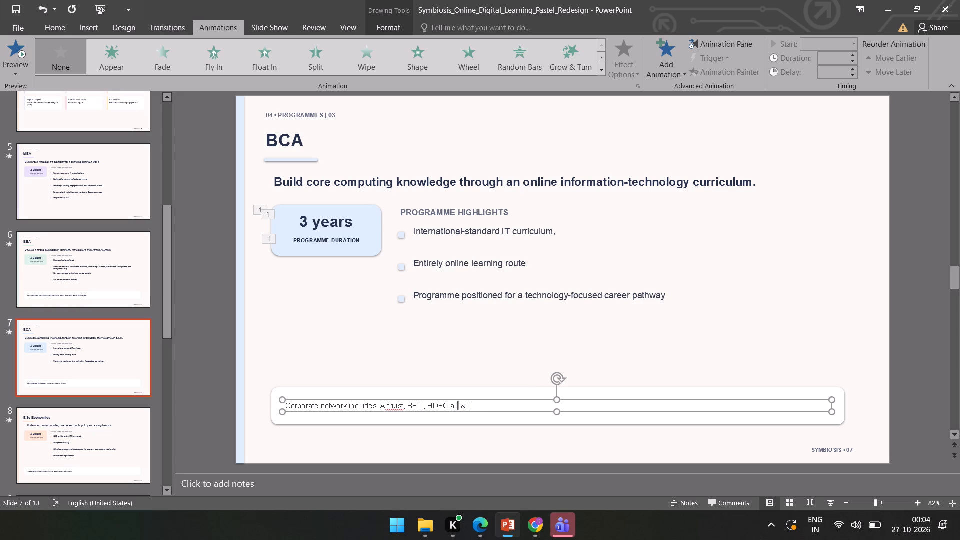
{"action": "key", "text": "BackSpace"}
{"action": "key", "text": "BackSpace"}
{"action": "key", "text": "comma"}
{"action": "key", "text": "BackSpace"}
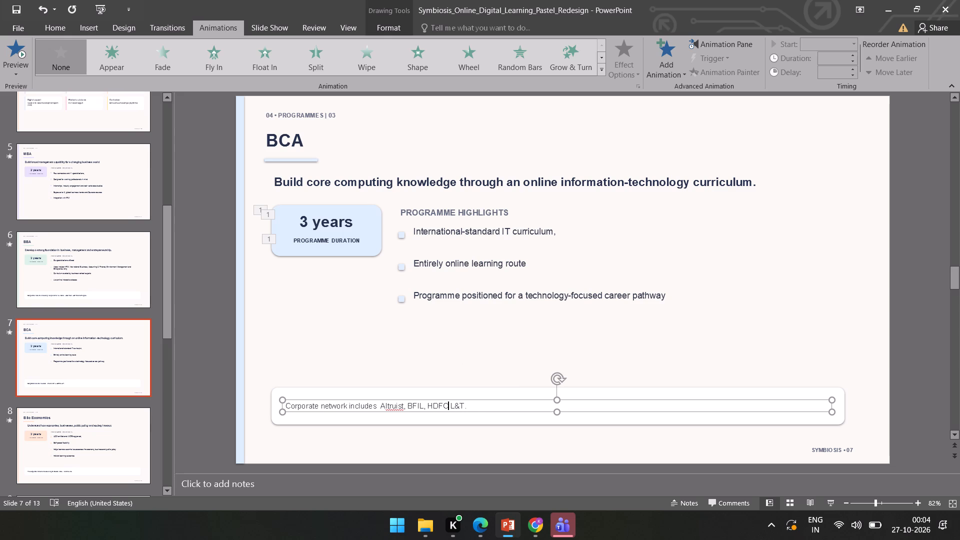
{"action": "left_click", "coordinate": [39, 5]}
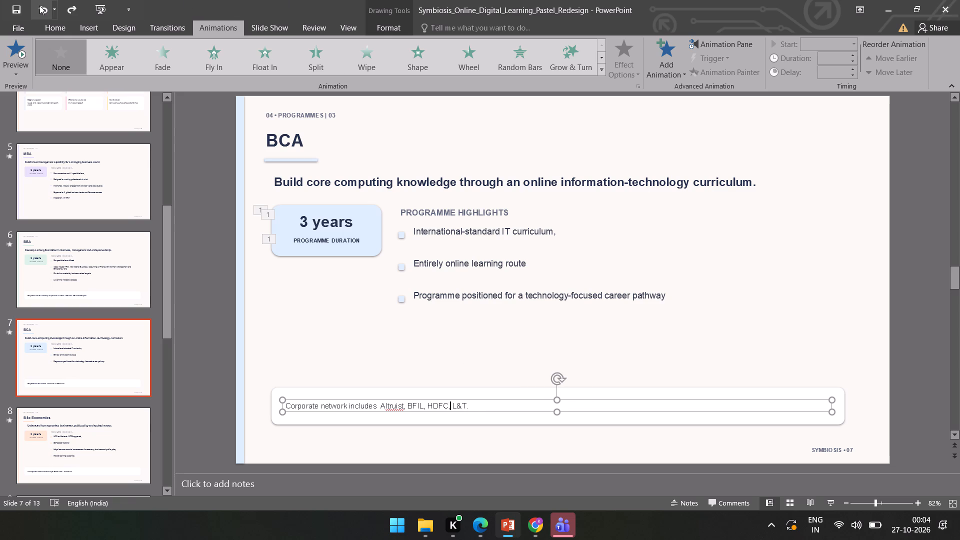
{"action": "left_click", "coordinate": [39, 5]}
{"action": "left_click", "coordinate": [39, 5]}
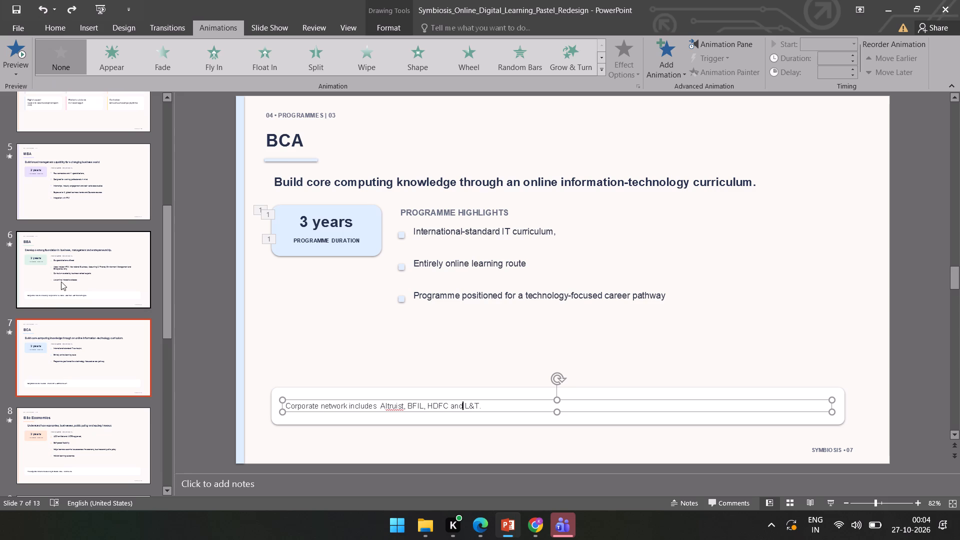
Replace "The source deck lists" with "Corporate Network includes" in the bottom note of the MSc Computer Applications slide.
{"action": "left_click", "coordinate": [69, 358]}
{"action": "scroll", "coordinate": [69, 358], "scroll_direction": "down", "scroll_amount": 1}
{"action": "left_click", "coordinate": [81, 318]}
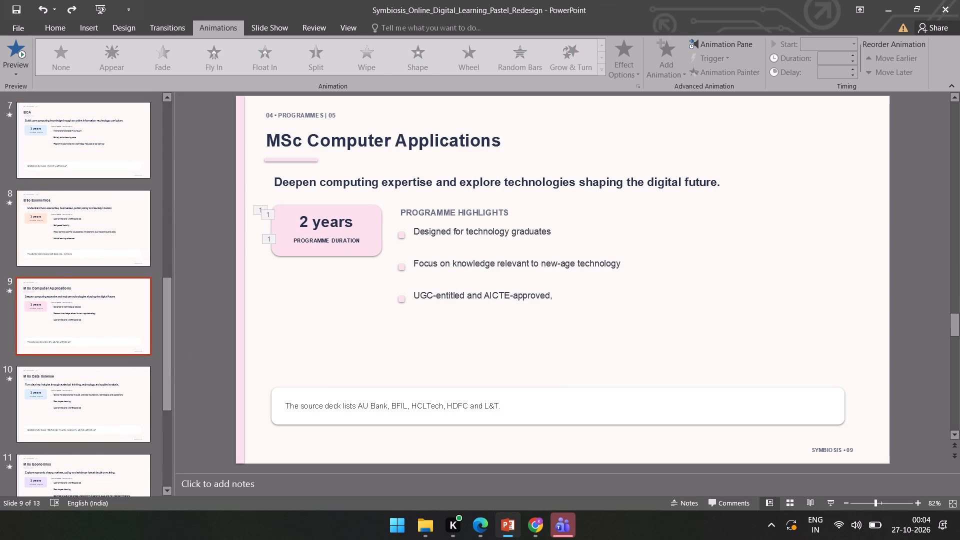
{"action": "left_click", "coordinate": [352, 402]}
{"action": "left_click_drag", "start_coordinate": [358, 408], "coordinate": [293, 406]}
{"action": "key", "text": "BackSpace"}
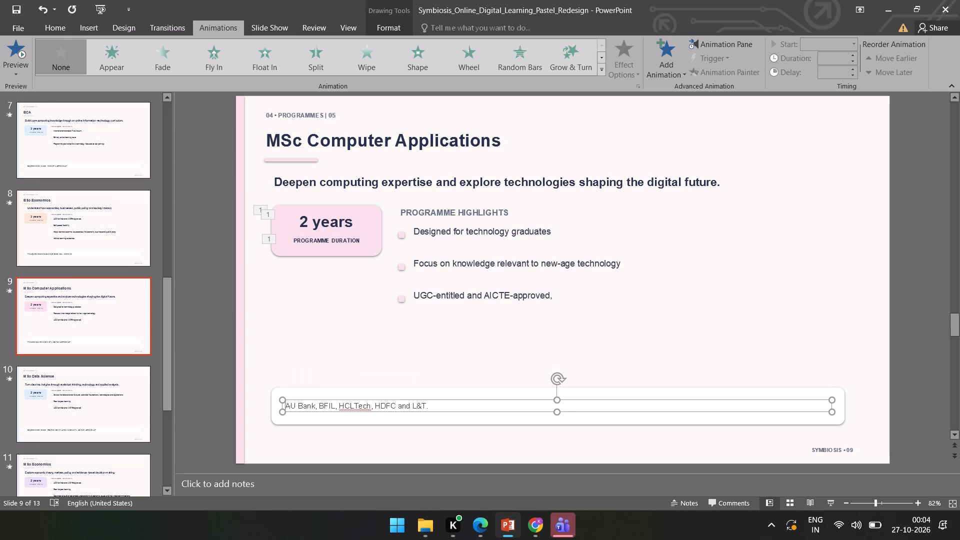
{"action": "type", "text": "Corporate Network"}
{"action": "key", "text": "space"}
{"action": "type", "text": "includes"}
{"action": "key", "text": "space"}
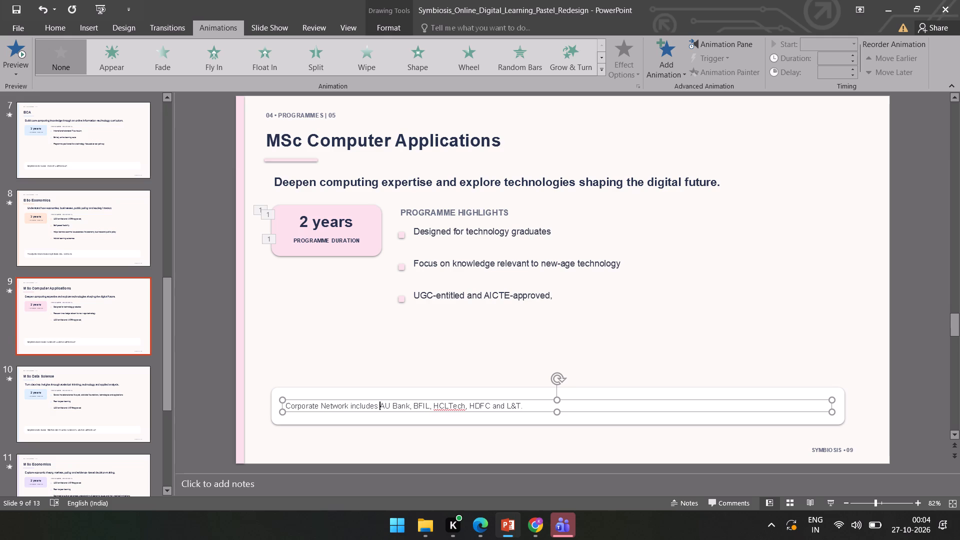
Replace the companies listed in the MSc Computer Applications slide's corporate network line with "NPCI, Northern Trust, LT Finance".
{"action": "left_click", "coordinate": [79, 234]}
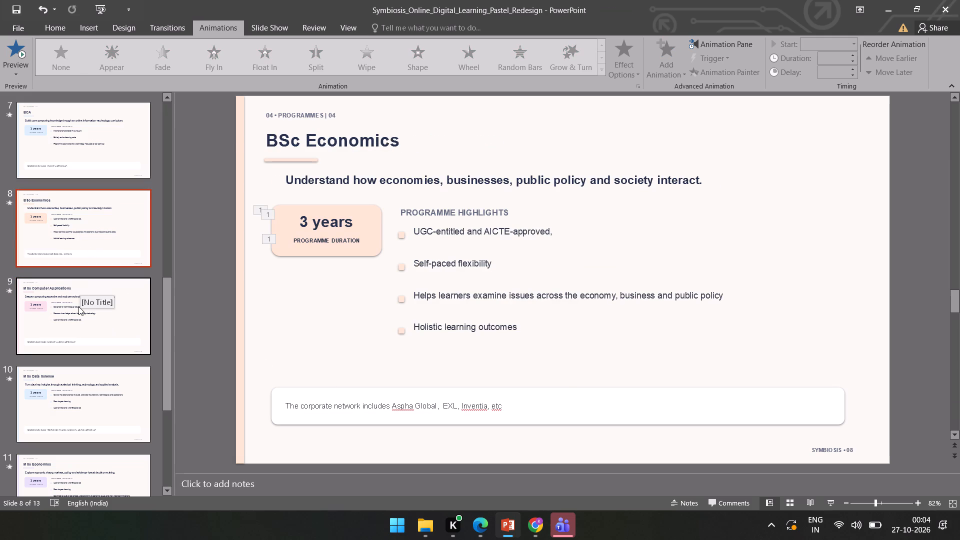
{"action": "left_click", "coordinate": [78, 306]}
{"action": "left_click", "coordinate": [520, 403]}
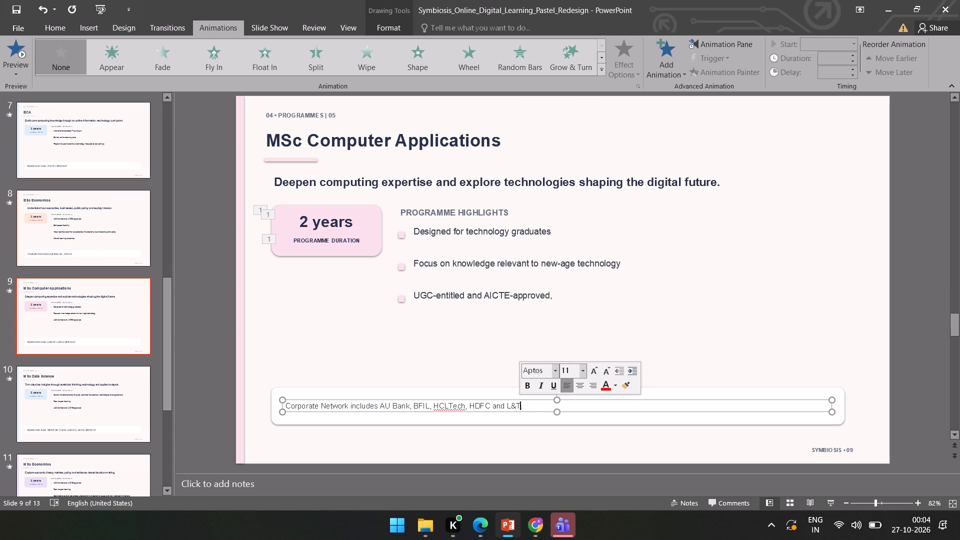
{"action": "left_click_drag", "start_coordinate": [520, 403], "coordinate": [385, 398]}
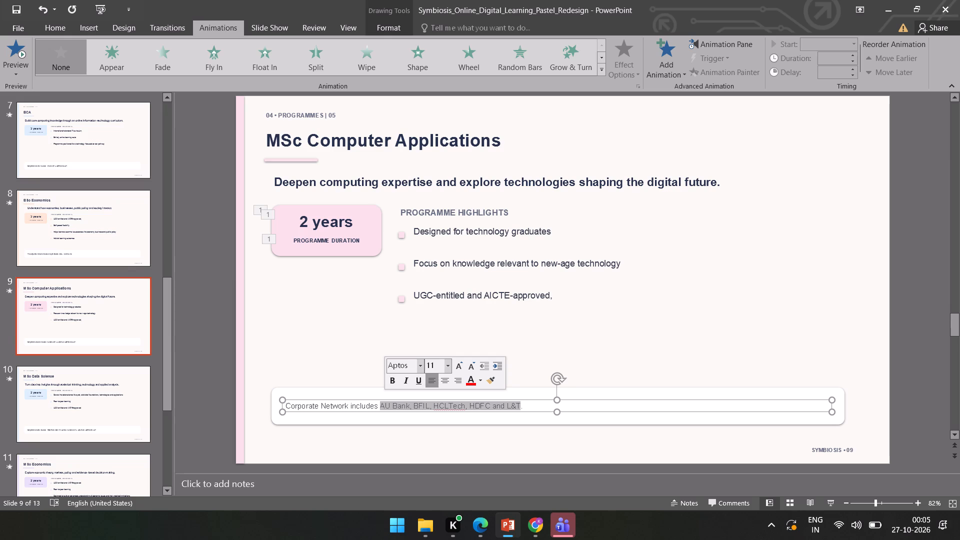
{"action": "key", "text": "BackSpace"}
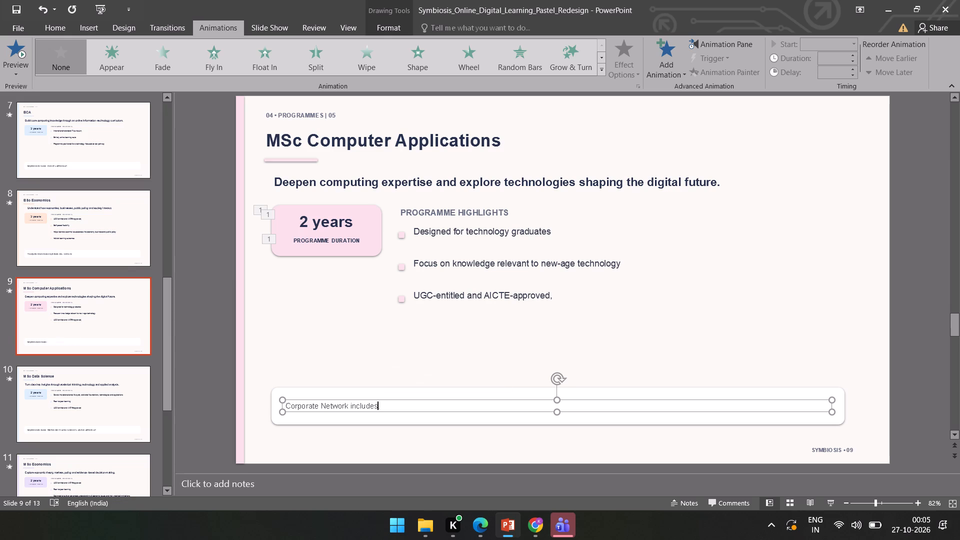
{"action": "type", "text": "NPCI"}
{"action": "type", "text": ","}
{"action": "key", "text": "space"}
{"action": "type", "text": "Norther"}
{"action": "key", "text": "space"}
{"action": "key", "text": "BackSpace"}
{"action": "type", "text": "n Trust"}
{"action": "type", "text": ","}
{"action": "key", "text": "space"}
{"action": "key", "text": "shift+l"}
{"action": "type", "text": "T i"}
{"action": "key", "text": "BackSpace"}
{"action": "type", "text": "financ"}
{"action": "key", "text": "BackSpace"}
{"action": "key", "text": "BackSpace"}
{"action": "key", "text": "BackSpace"}
{"action": "key", "text": "BackSpace"}
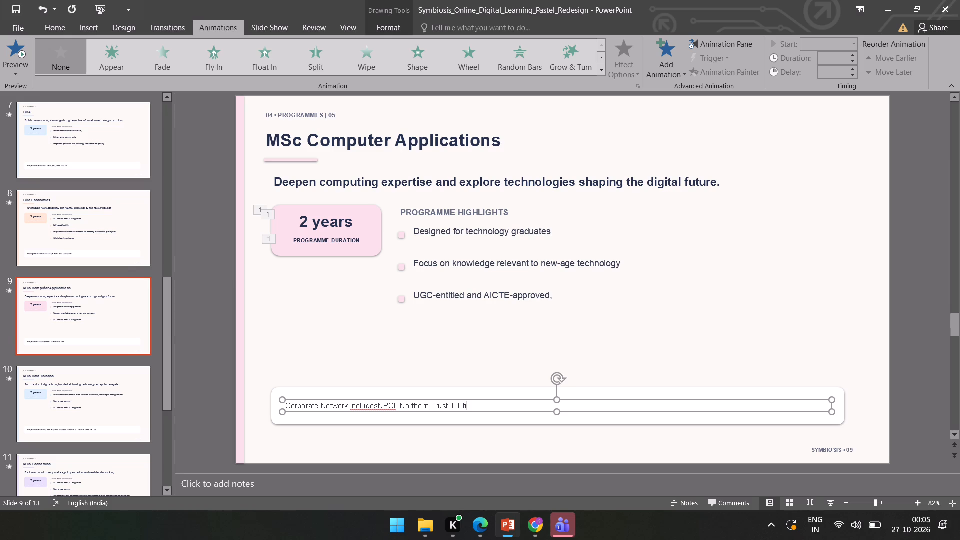
{"action": "key", "text": "BackSpace"}
{"action": "key", "text": "BackSpace"}
{"action": "type", "text": "Fin"}
{"action": "type", "text": "ance"}
Insert the missing space before NPCI and replace the comma after Northern Trust with "and".
{"action": "left_click", "coordinate": [378, 406]}
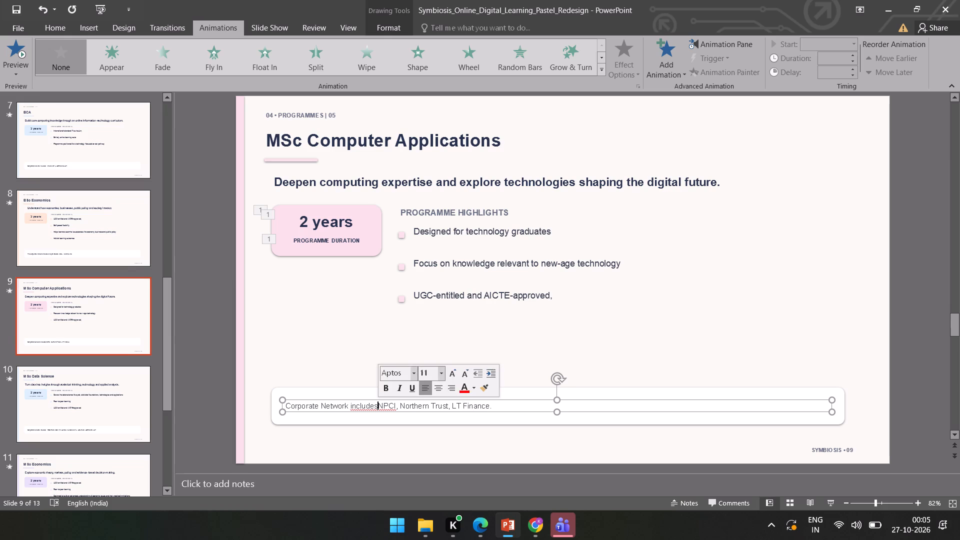
{"action": "key", "text": "space"}
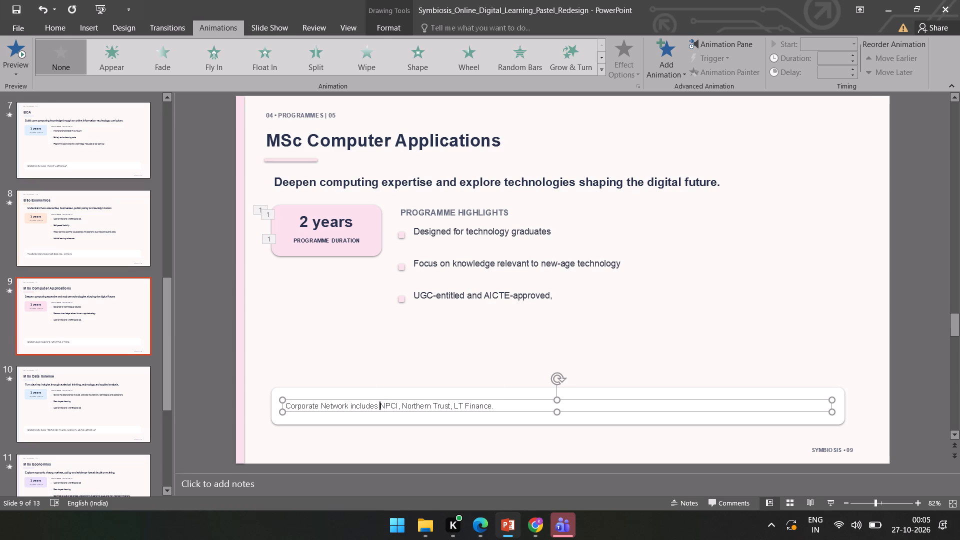
{"action": "left_click", "coordinate": [451, 407]}
{"action": "left_click", "coordinate": [452, 407]}
{"action": "key", "text": "BackSpace"}
{"action": "key", "text": "space"}
{"action": "type", "text": "and"}
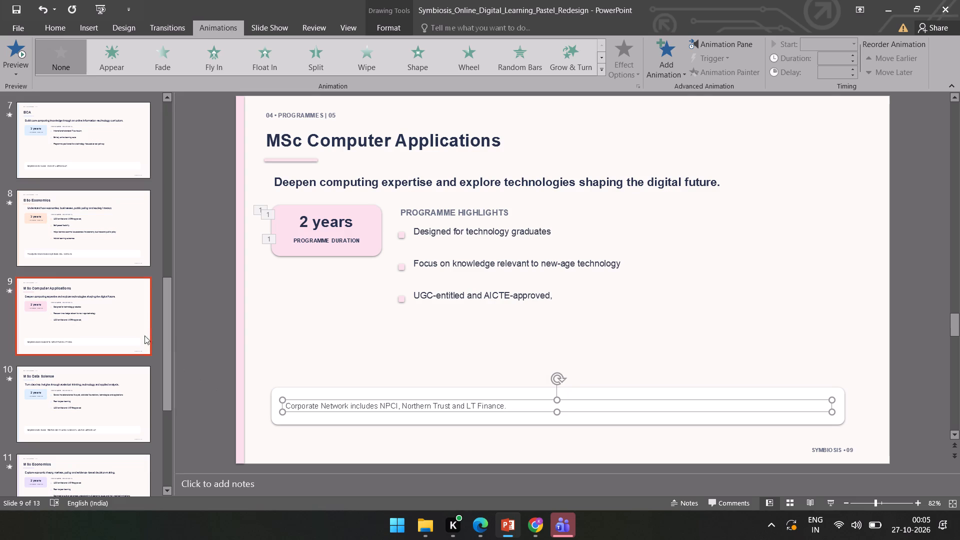
Delete AU Bank from the corporate network line on the MSc Data Science slide.
{"action": "left_click", "coordinate": [87, 389]}
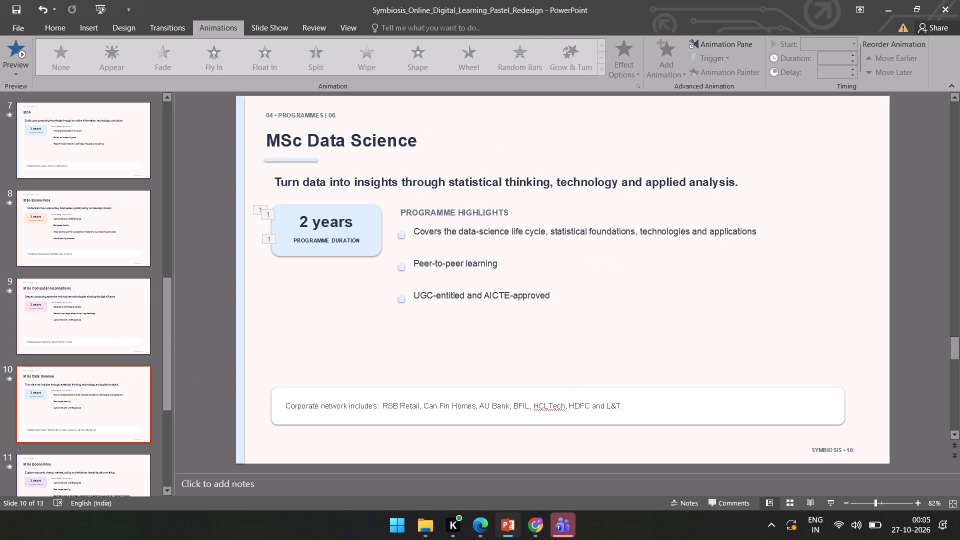
{"action": "left_click", "coordinate": [474, 409]}
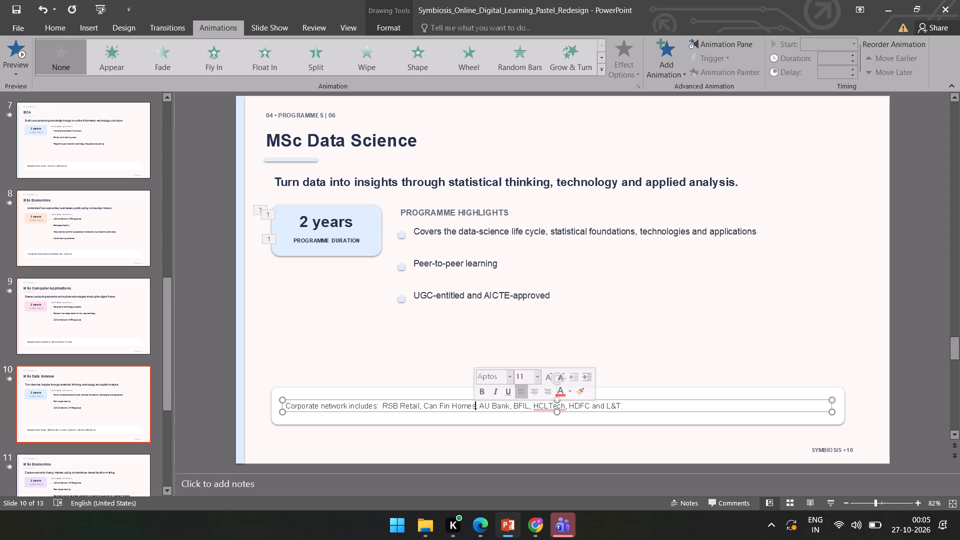
{"action": "left_click", "coordinate": [638, 404]}
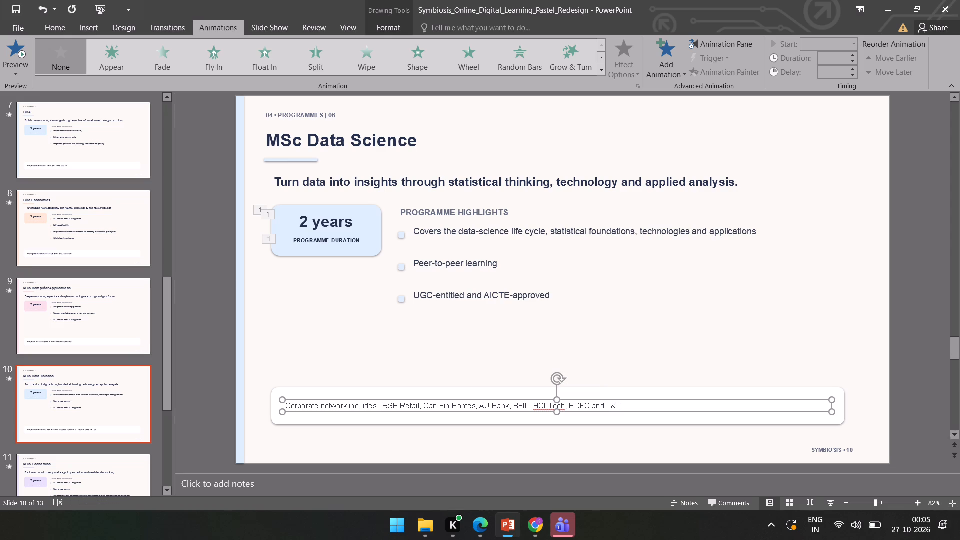
{"action": "left_click", "coordinate": [509, 407]}
{"action": "left_click", "coordinate": [513, 407]}
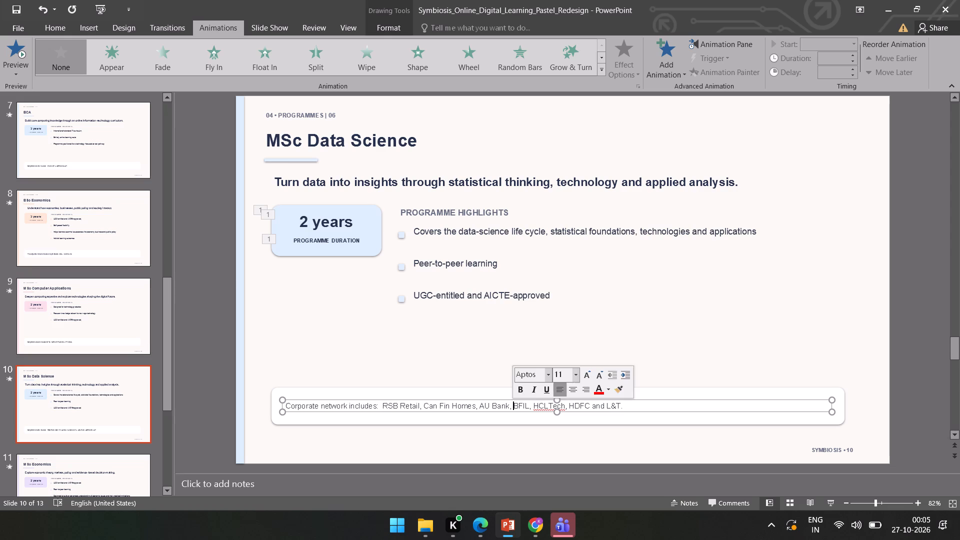
{"action": "key", "text": "BackSpace"}
{"action": "key", "text": "BackSpace"}
{"action": "key", "text": "BackSpace"}
{"action": "key", "text": "BackSpace"}
{"action": "key", "text": "BackSpace"}
{"action": "key", "text": "BackSpace"}
{"action": "key", "text": "BackSpace"}
{"action": "key", "text": "BackSpace"}
{"action": "key", "text": "BackSpace"}
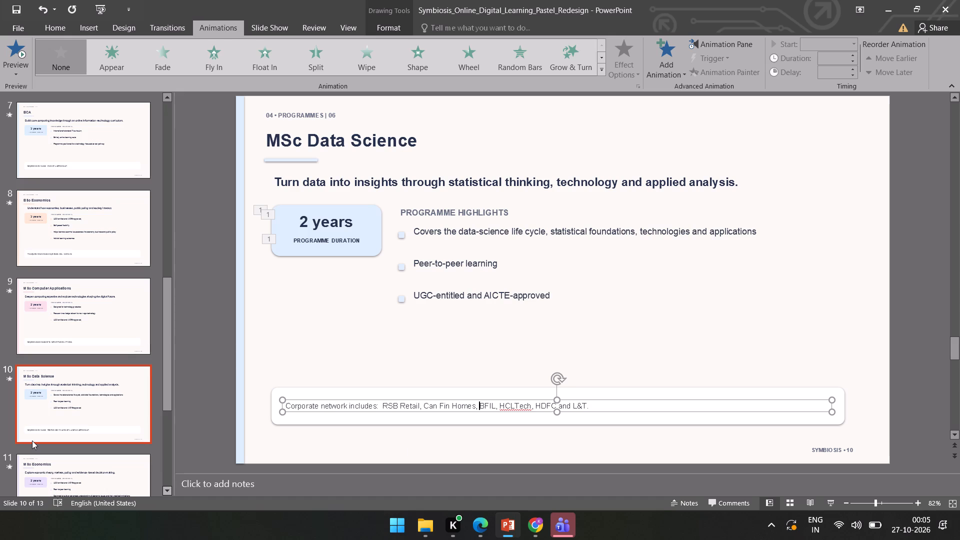
Copy the full corporate network line at the bottom of the MSc Data Science slide.
{"action": "left_click", "coordinate": [42, 463]}
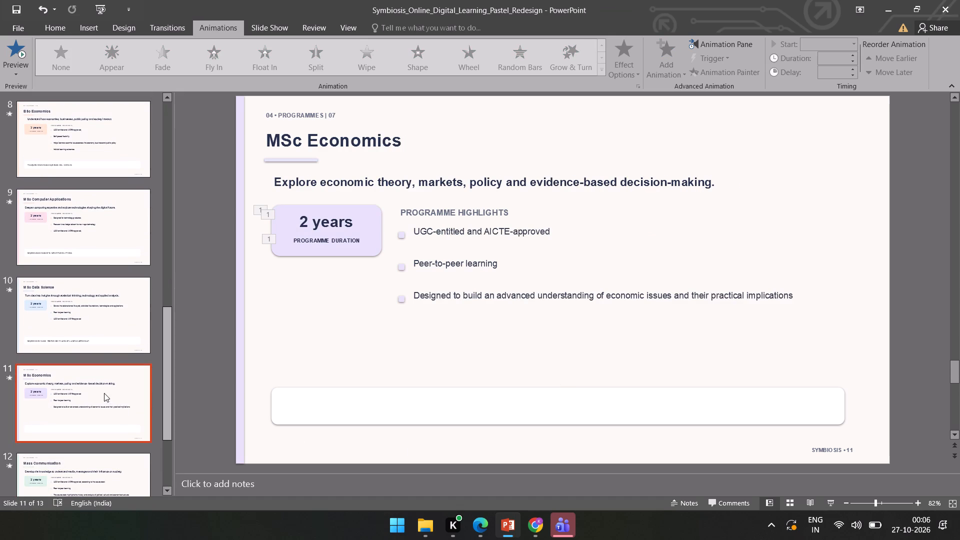
{"action": "left_click", "coordinate": [109, 317]}
{"action": "triple_click", "coordinate": [326, 408]}
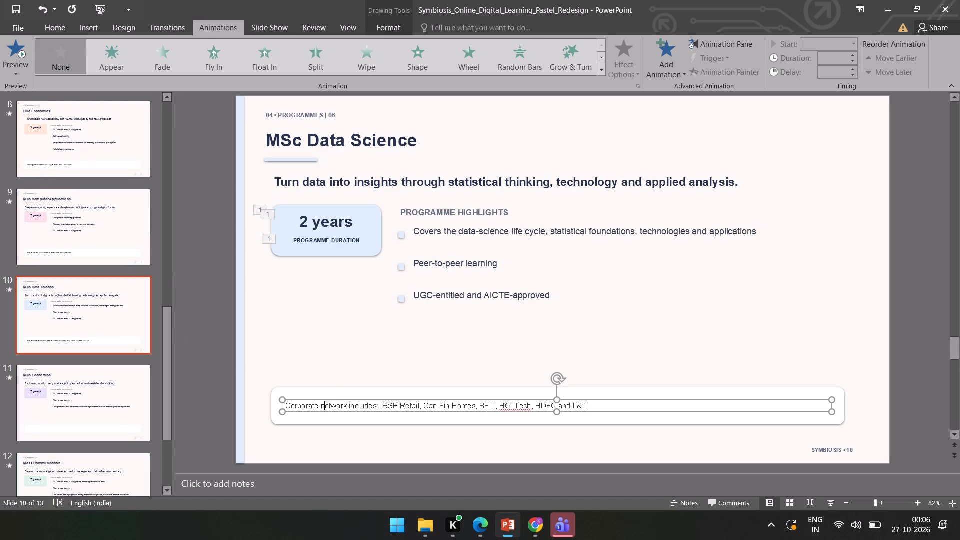
{"action": "key", "text": "ctrl+c"}
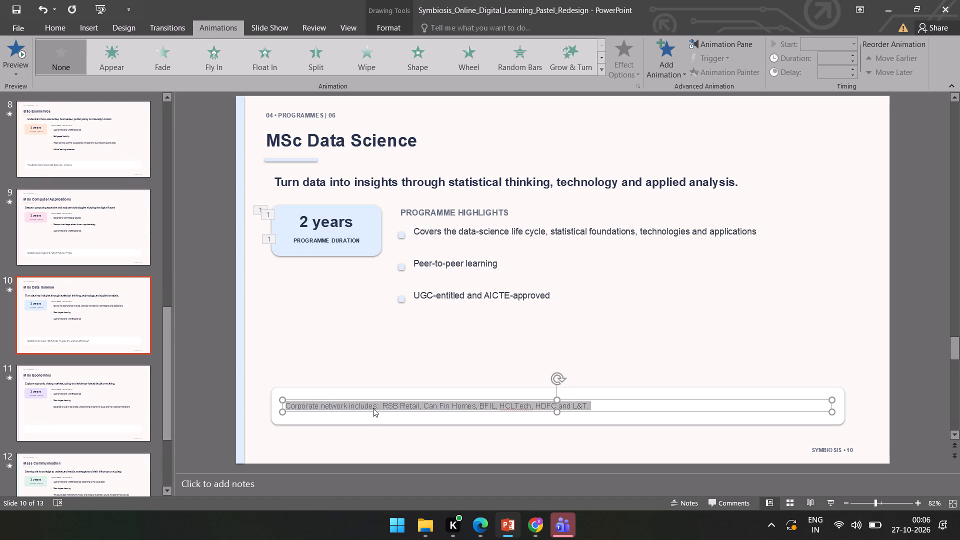
Delete the colon after "Corporate network includes" on the MSc Data Science slide.
{"action": "left_click", "coordinate": [373, 408]}
{"action": "left_click", "coordinate": [379, 407]}
{"action": "key", "text": "BackSpace"}
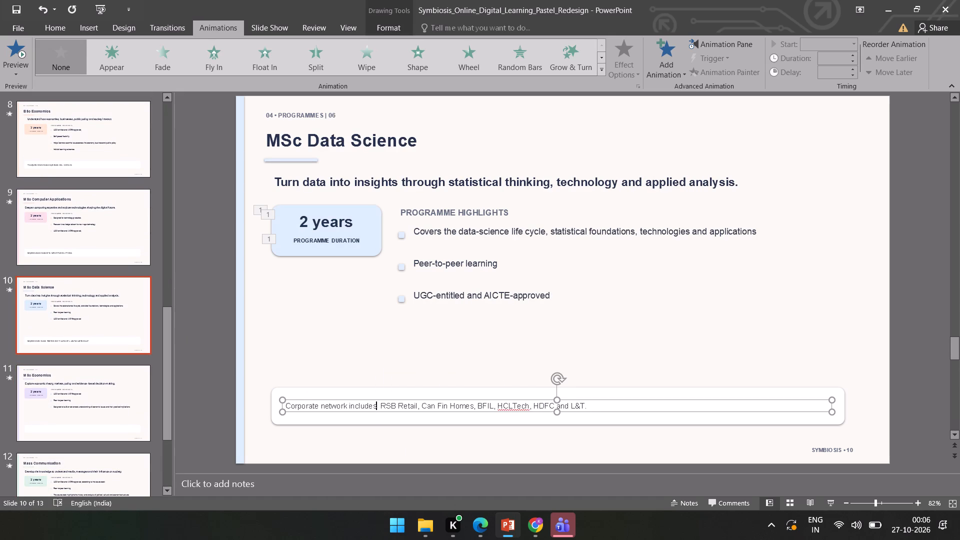
Paste the copied corporate network line on the MSc Economics slide and place it in the empty white box at the bottom.
{"action": "scroll", "coordinate": [145, 438], "scroll_direction": "down", "scroll_amount": 1}
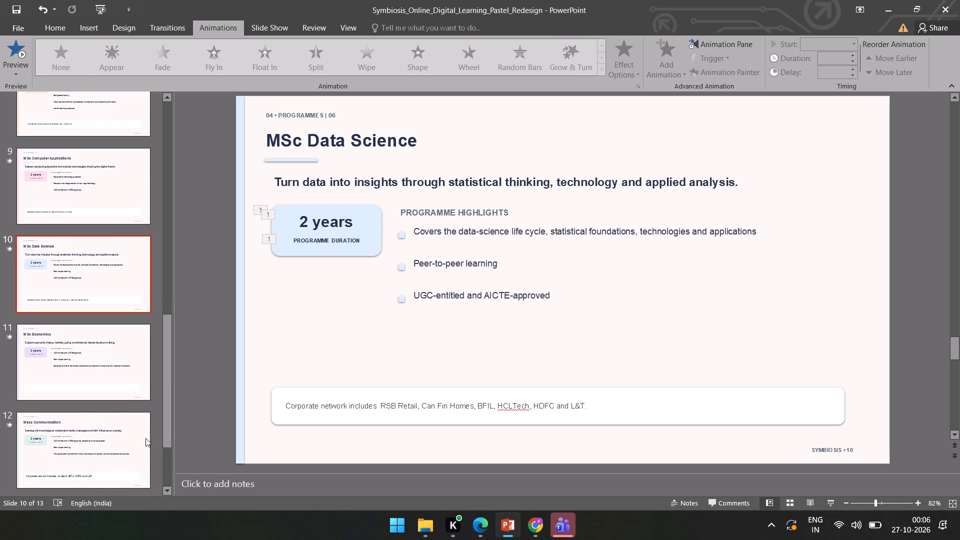
{"action": "left_click", "coordinate": [98, 370]}
{"action": "key", "text": "ctrl+v"}
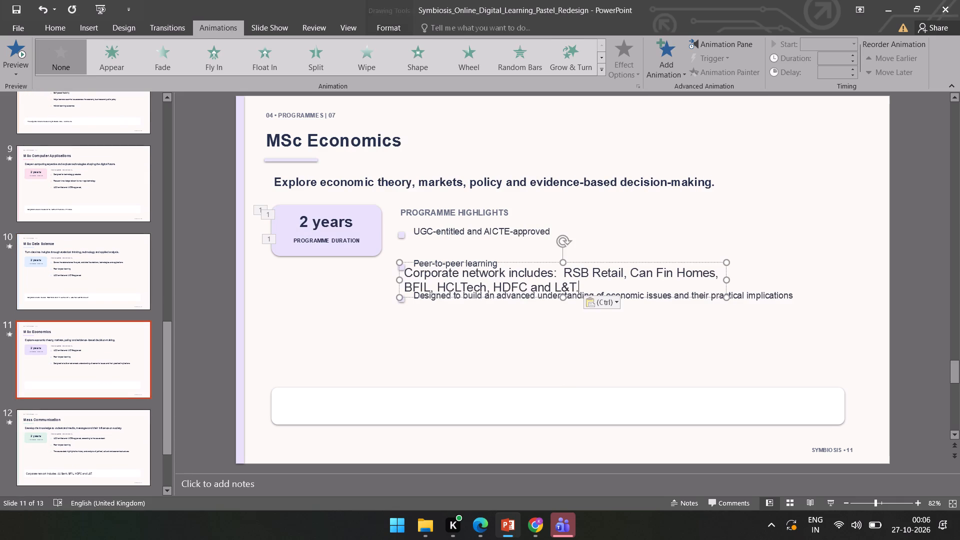
{"action": "left_click_drag", "start_coordinate": [516, 262], "coordinate": [398, 391]}
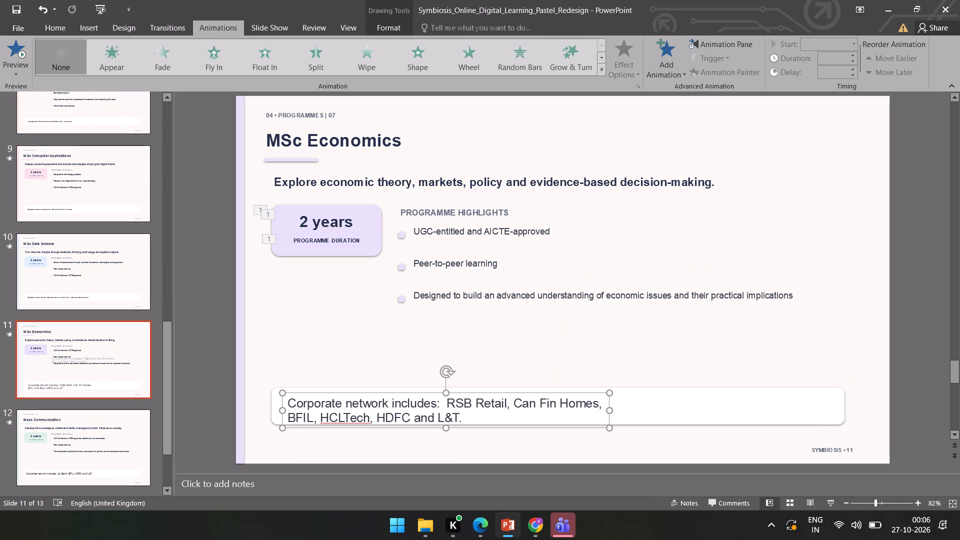
Delete the colon and company names from the pasted line on the MSc Economics slide, keeping only "Corporate network includes".
{"action": "left_click_drag", "start_coordinate": [477, 422], "coordinate": [451, 404]}
{"action": "key", "text": "BackSpace"}
{"action": "key", "text": "BackSpace"}
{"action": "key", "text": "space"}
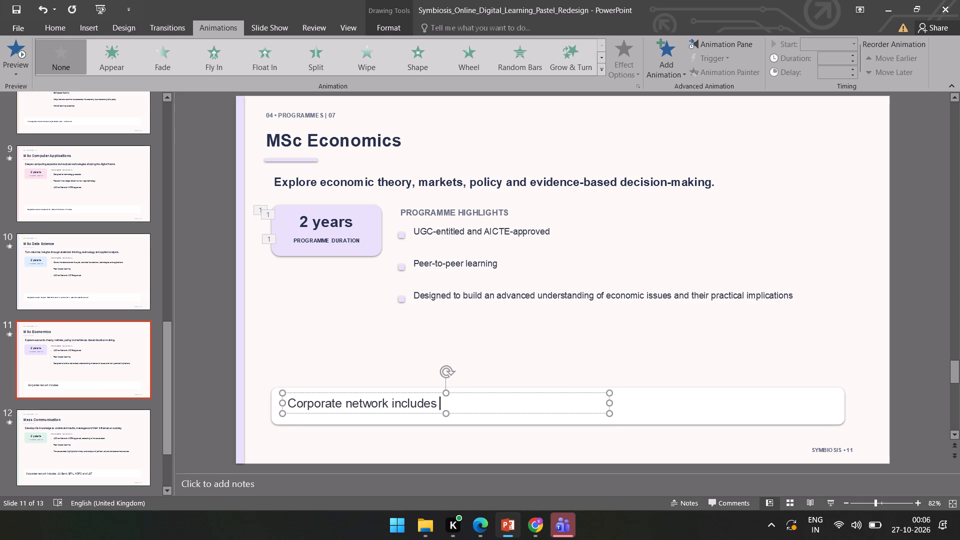
Widen the corporate network text box to span most of the white box on the MSc Economics slide.
{"action": "left_click_drag", "start_coordinate": [609, 402], "coordinate": [725, 397]}
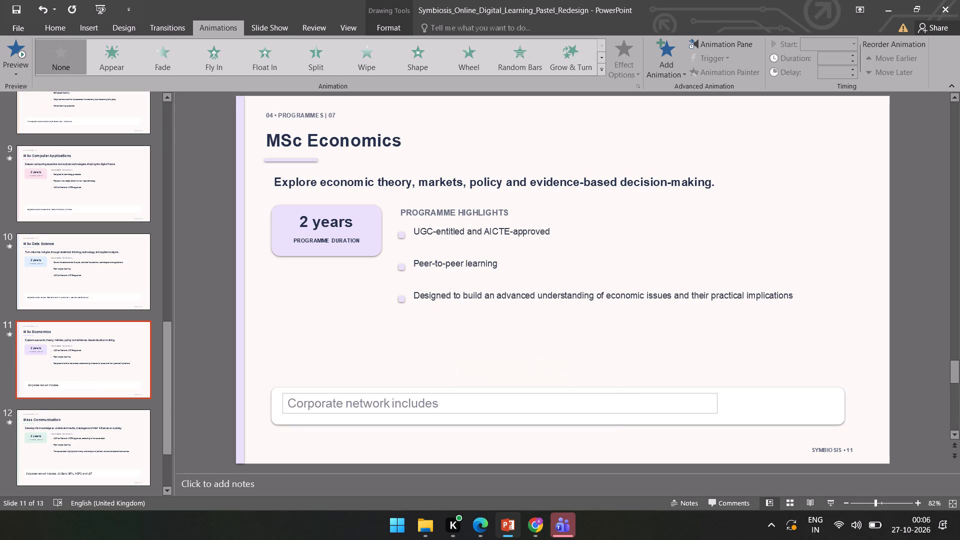
{"action": "left_click_drag", "start_coordinate": [725, 397], "coordinate": [736, 397]}
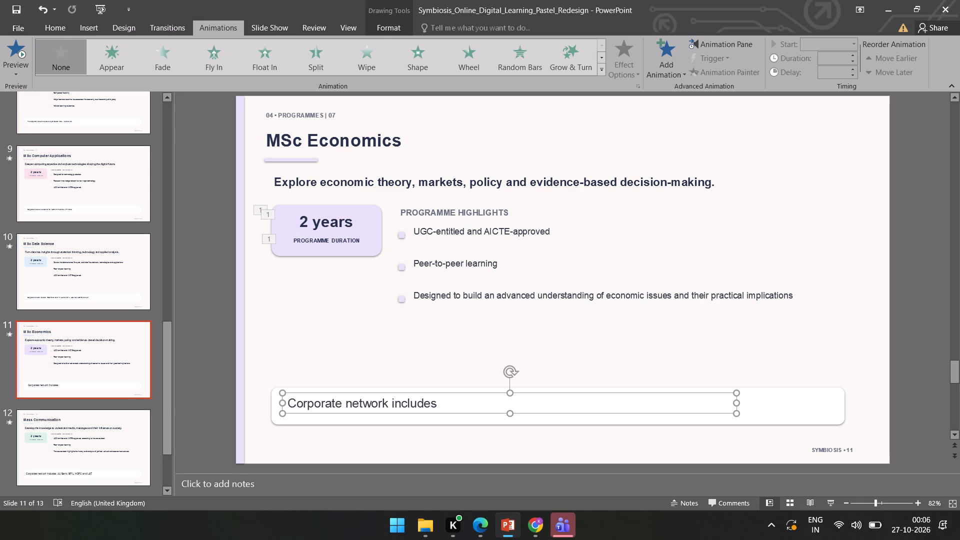
Add "Sapphire foods, Kalpataru and WNS" after "Corporate network includes" on the MSc Economics slide.
{"action": "left_click", "coordinate": [459, 414]}
{"action": "left_click", "coordinate": [436, 403]}
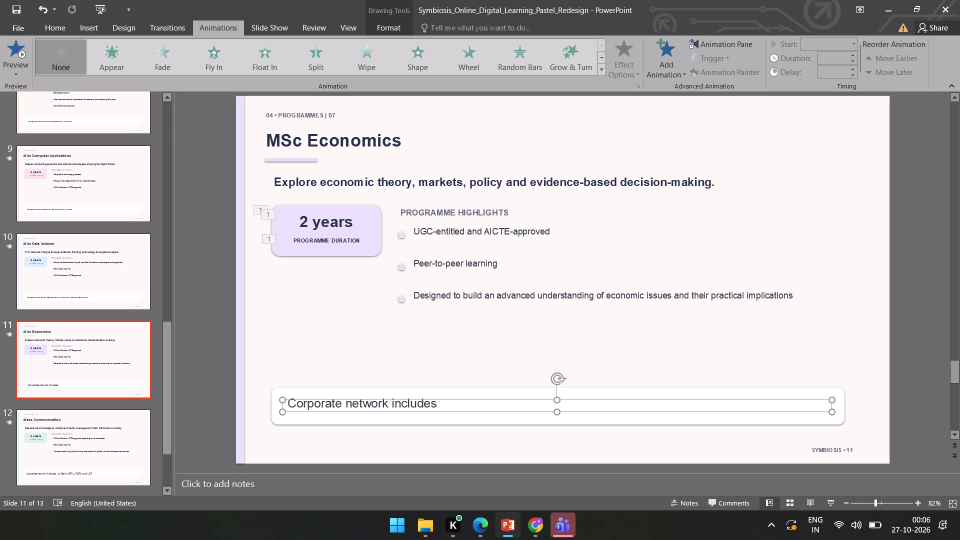
{"action": "left_click", "coordinate": [447, 404]}
{"action": "left_click", "coordinate": [438, 407]}
{"action": "left_click", "coordinate": [425, 407]}
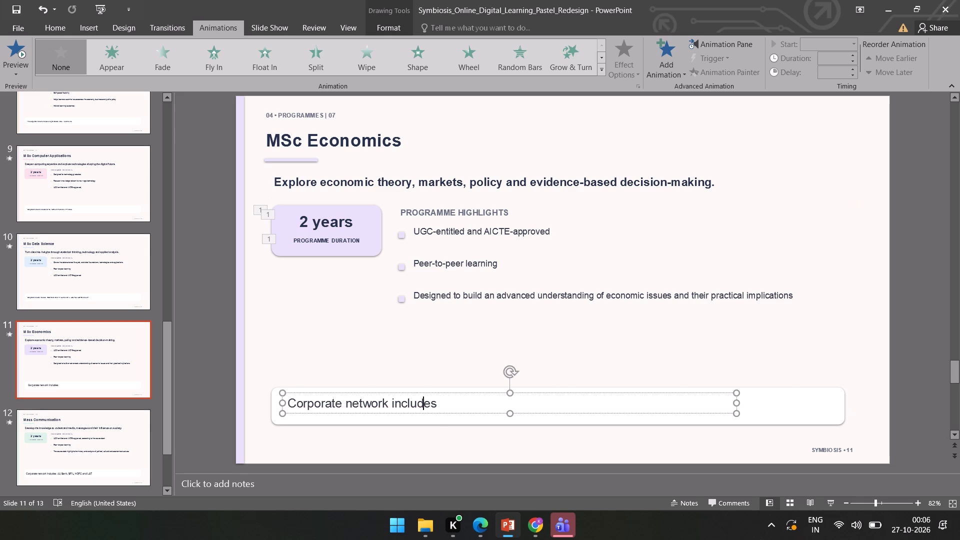
{"action": "key", "text": "Right"}
{"action": "key", "text": "Right"}
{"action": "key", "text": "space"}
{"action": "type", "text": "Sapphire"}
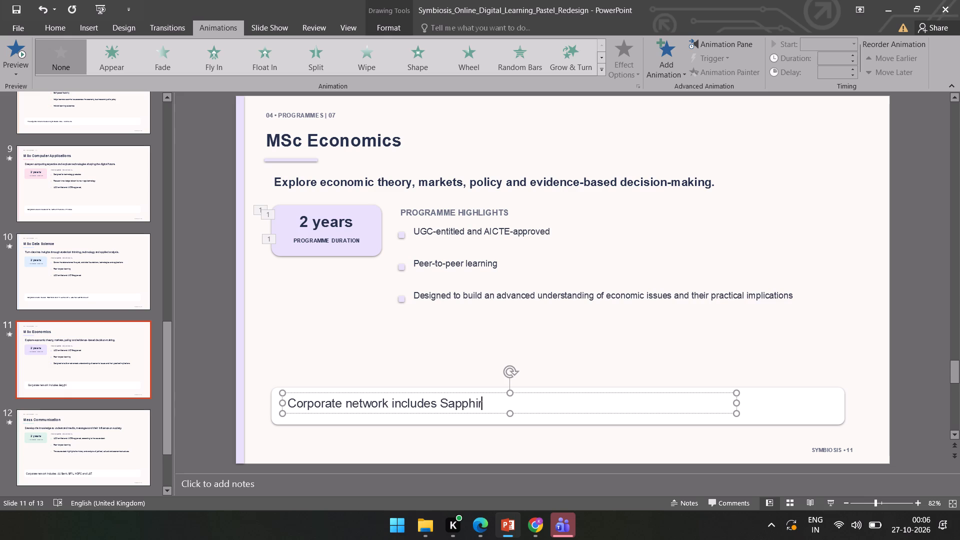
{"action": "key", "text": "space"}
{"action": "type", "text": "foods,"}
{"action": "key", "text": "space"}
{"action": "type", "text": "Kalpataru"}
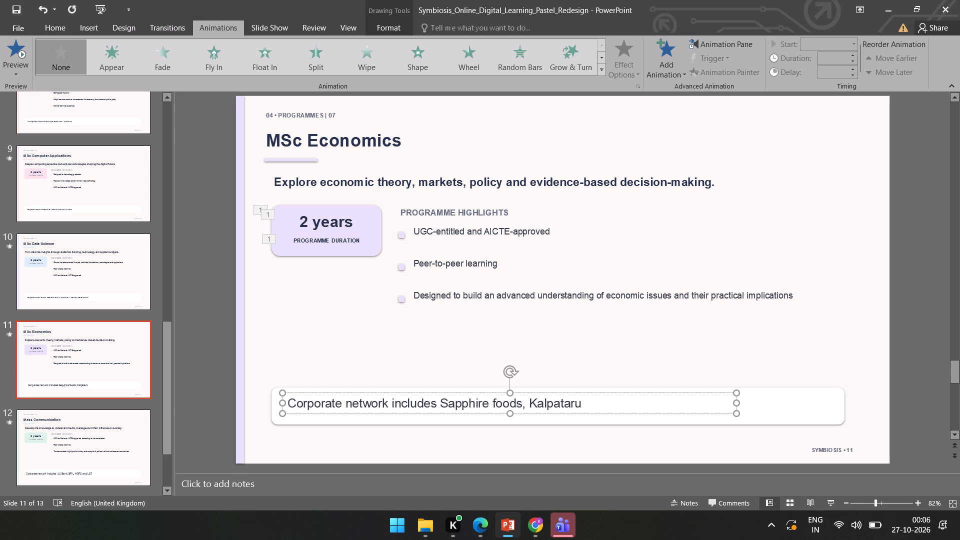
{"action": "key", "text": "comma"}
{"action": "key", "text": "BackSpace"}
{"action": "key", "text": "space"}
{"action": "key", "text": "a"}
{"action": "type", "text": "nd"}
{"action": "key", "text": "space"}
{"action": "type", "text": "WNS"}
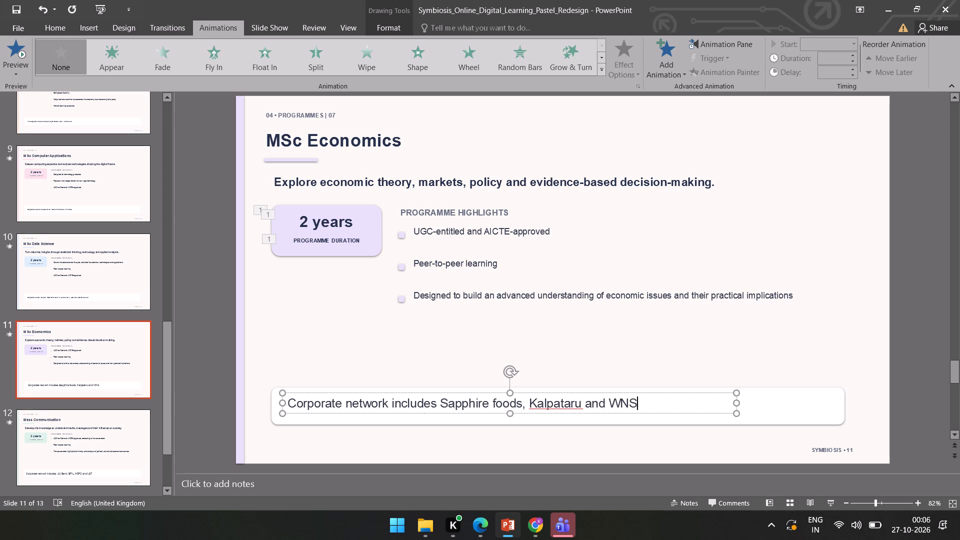
Remove all company names after "Corporate network includes" on the Mass Communication slide.
{"action": "left_click", "coordinate": [79, 430]}
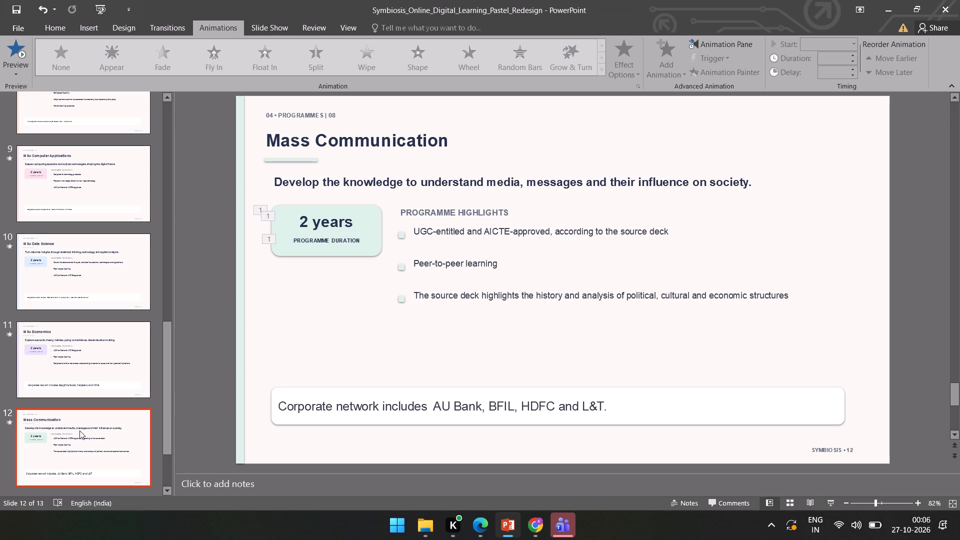
{"action": "scroll", "coordinate": [33, 390], "scroll_direction": "down", "scroll_amount": 1}
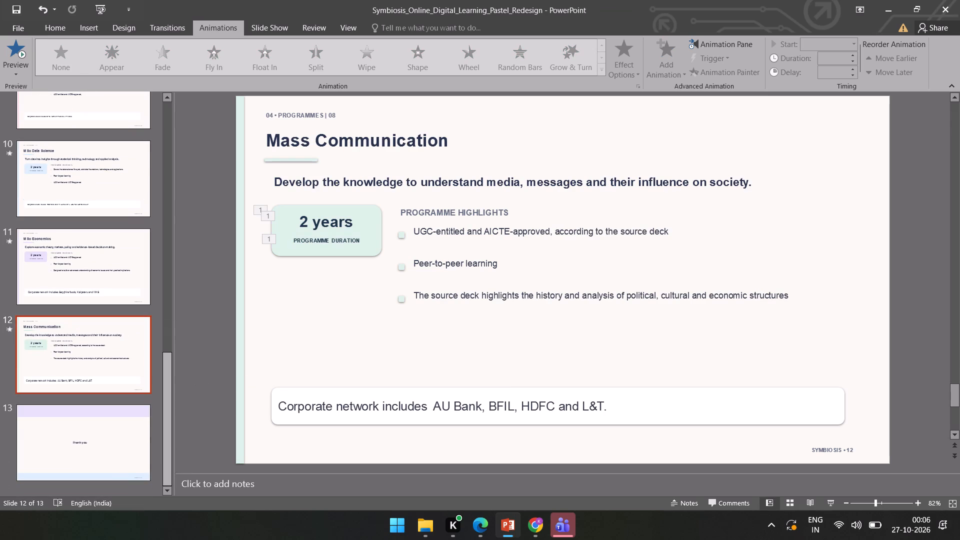
{"action": "left_click", "coordinate": [498, 404]}
{"action": "left_click", "coordinate": [612, 407]}
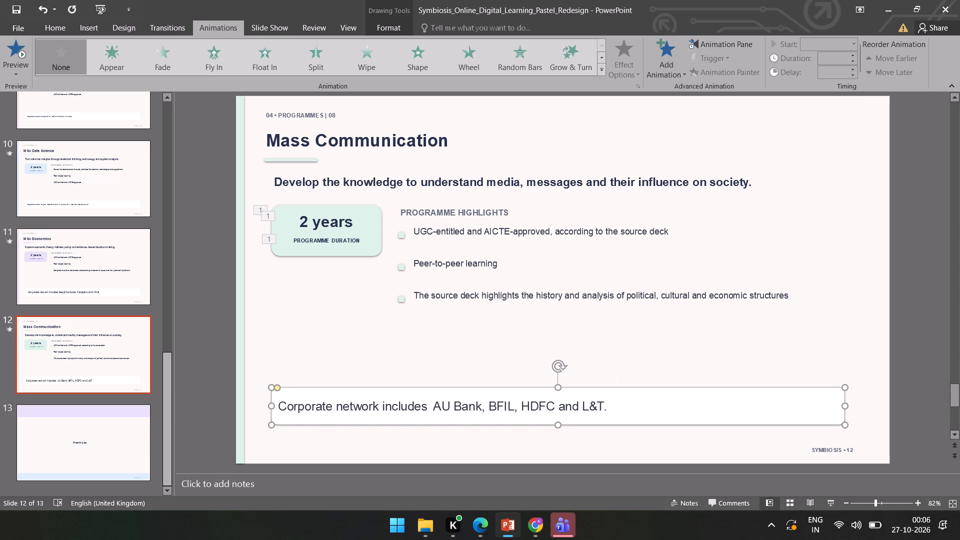
{"action": "left_click_drag", "start_coordinate": [605, 408], "coordinate": [458, 410]}
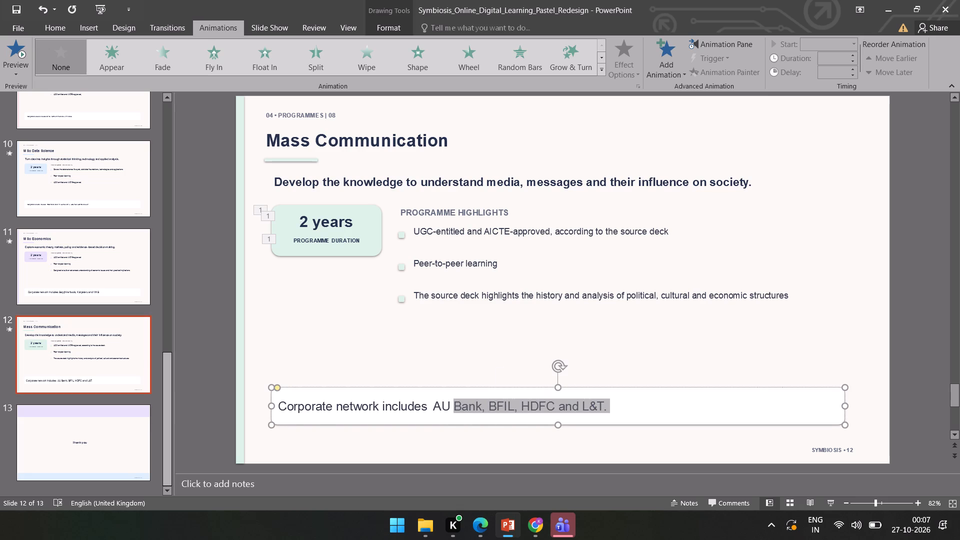
{"action": "left_click_drag", "start_coordinate": [458, 410], "coordinate": [447, 410]}
{"action": "key", "text": "BackSpace"}
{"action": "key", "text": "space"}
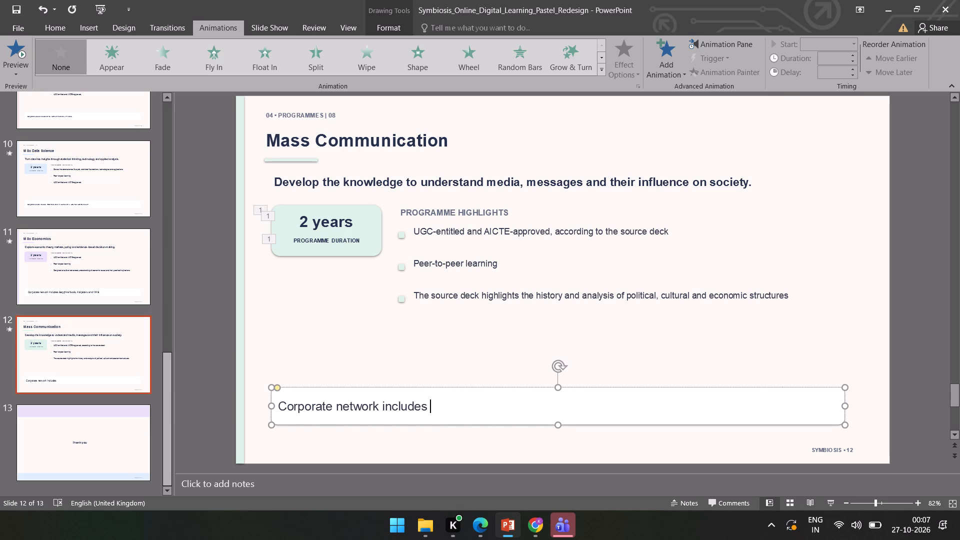
Enter "PNB Metlife, BFIL and HCL Tech" after "Corporate network includes" on the Mass Communication slide.
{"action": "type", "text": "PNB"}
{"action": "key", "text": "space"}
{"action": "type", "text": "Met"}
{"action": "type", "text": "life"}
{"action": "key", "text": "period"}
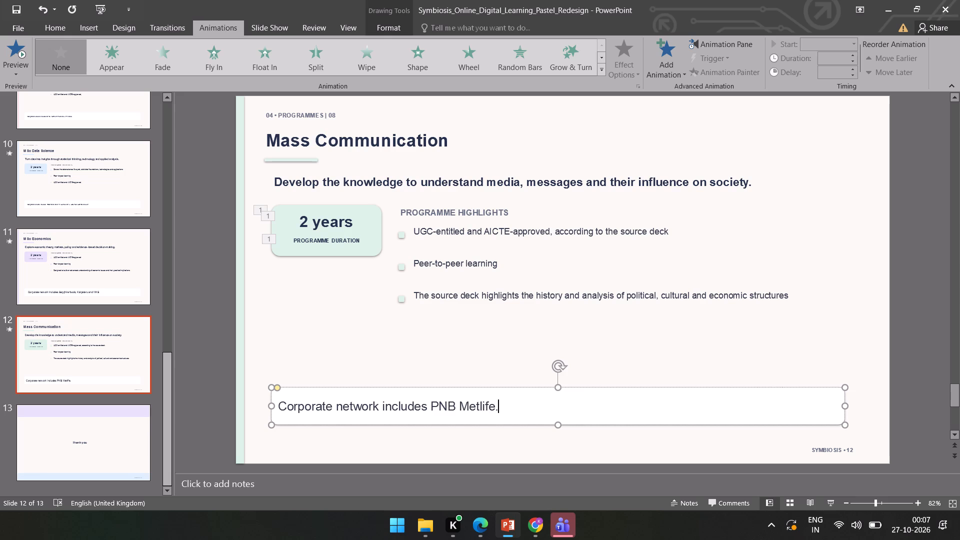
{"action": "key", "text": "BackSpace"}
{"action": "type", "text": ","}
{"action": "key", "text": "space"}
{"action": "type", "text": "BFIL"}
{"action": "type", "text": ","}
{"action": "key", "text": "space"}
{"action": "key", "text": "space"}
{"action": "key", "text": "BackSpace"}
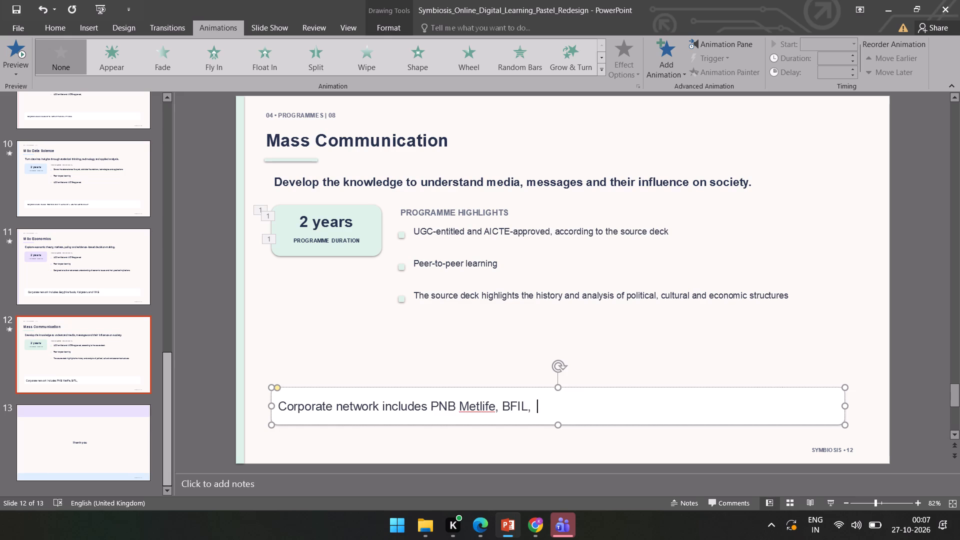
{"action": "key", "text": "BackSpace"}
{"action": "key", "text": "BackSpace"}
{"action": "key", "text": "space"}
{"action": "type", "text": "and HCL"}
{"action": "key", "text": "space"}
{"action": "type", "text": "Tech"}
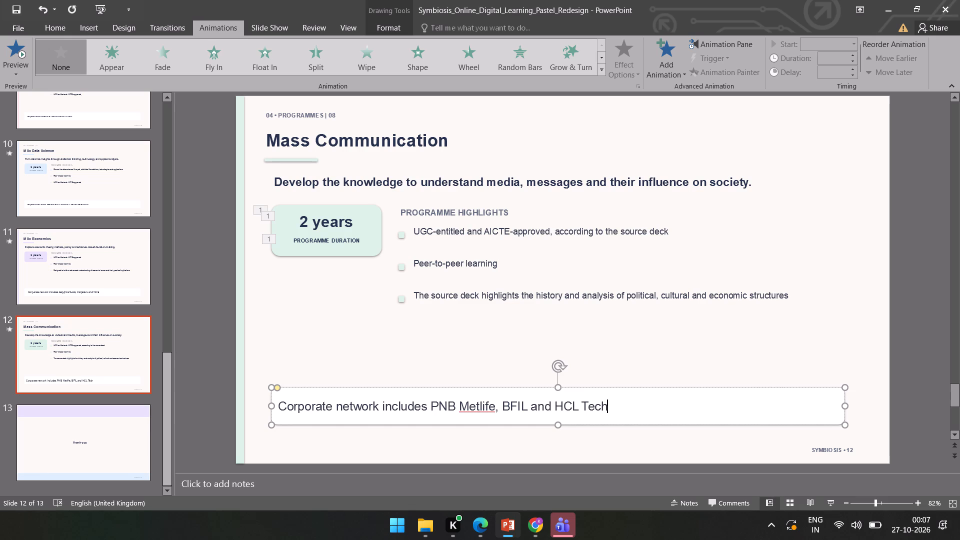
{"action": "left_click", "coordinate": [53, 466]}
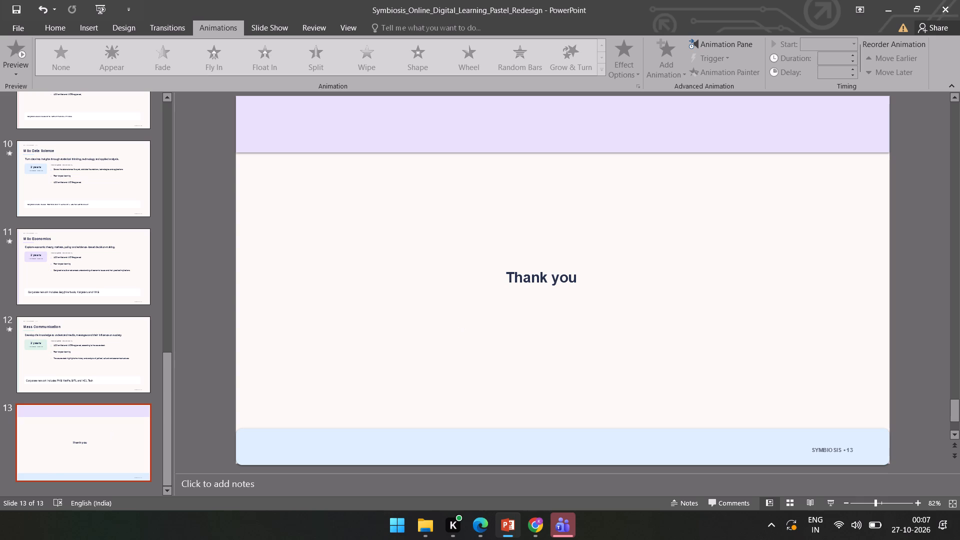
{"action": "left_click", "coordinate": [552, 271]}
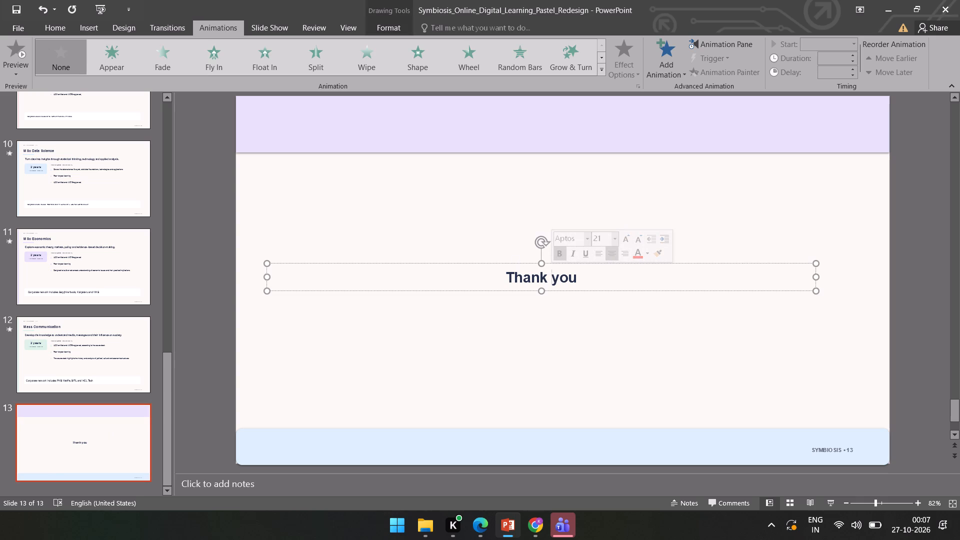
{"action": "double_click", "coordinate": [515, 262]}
Reduce the font size of the corporate network line on the Mass Communication slide to 14.
{"action": "left_click", "coordinate": [126, 324]}
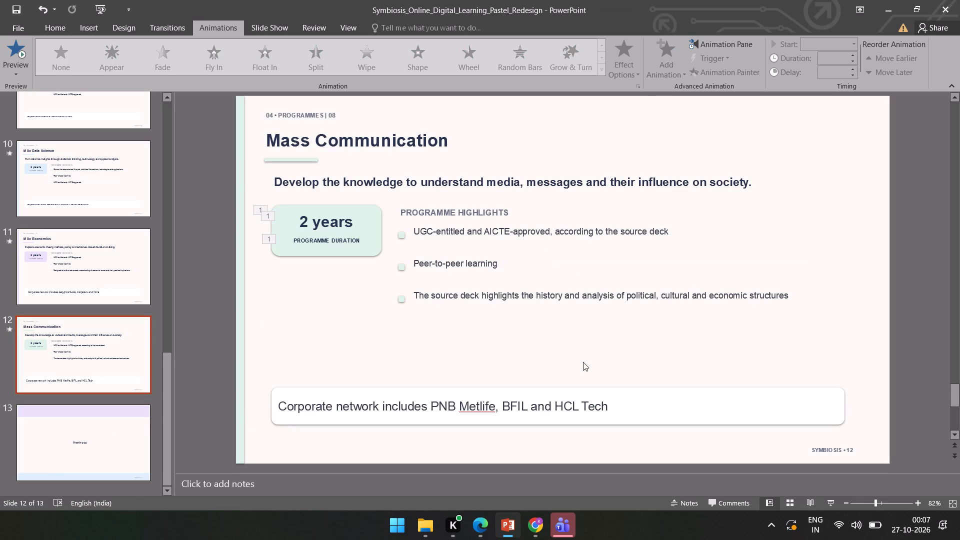
{"action": "left_click", "coordinate": [608, 399]}
{"action": "left_click", "coordinate": [590, 406]}
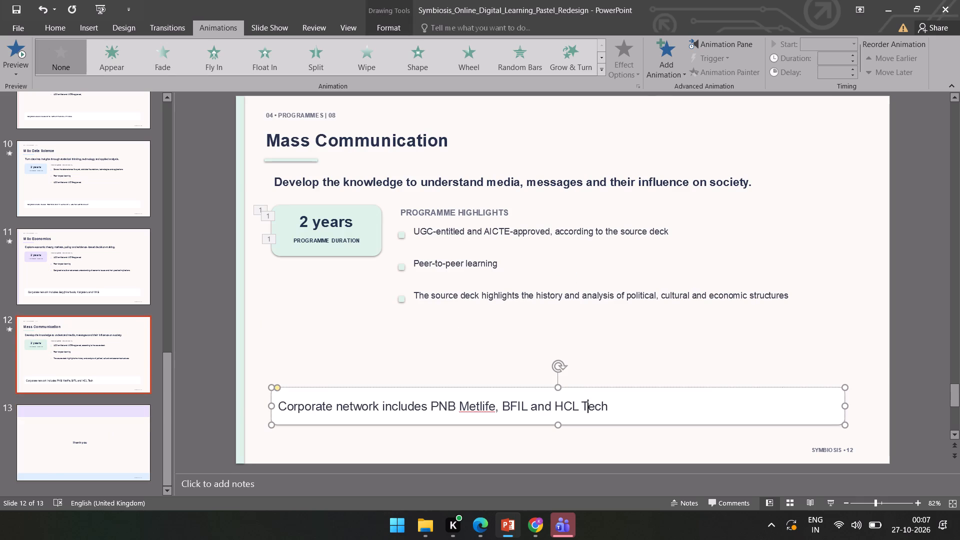
{"action": "left_click_drag", "start_coordinate": [606, 407], "coordinate": [320, 422]}
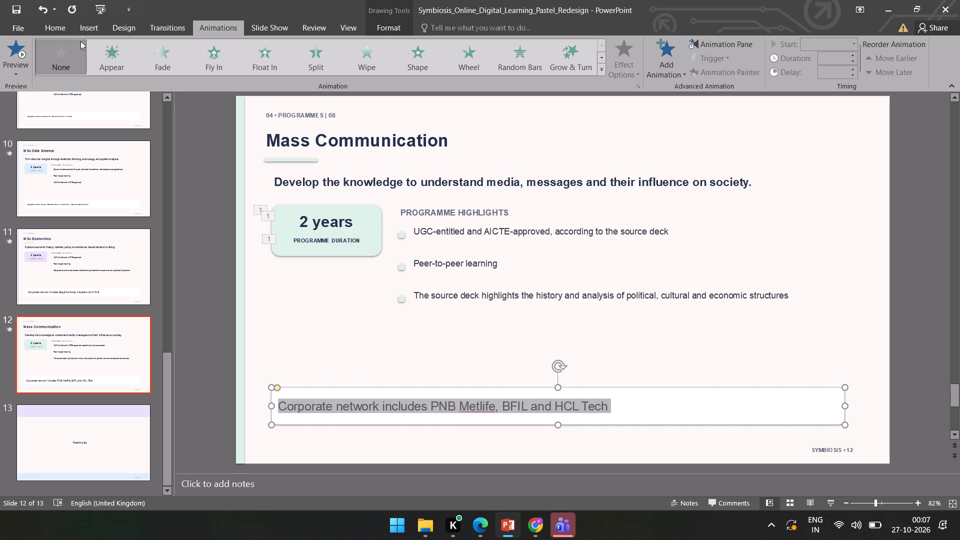
{"action": "left_click", "coordinate": [53, 30]}
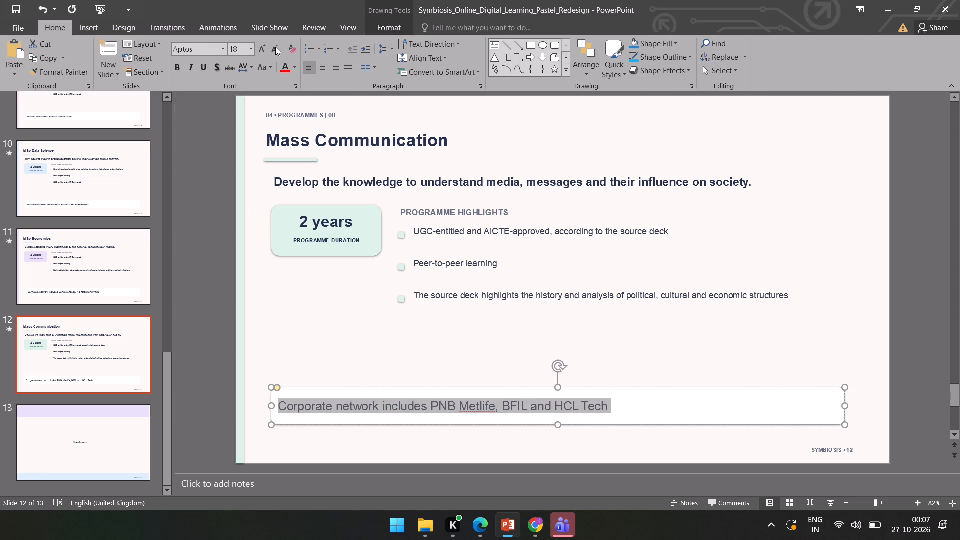
{"action": "left_click", "coordinate": [275, 47]}
{"action": "left_click", "coordinate": [275, 47]}
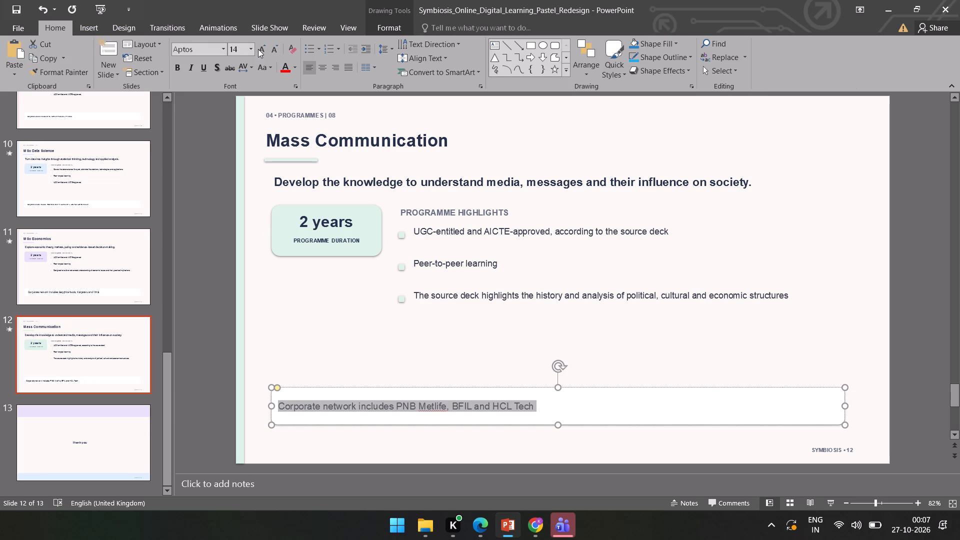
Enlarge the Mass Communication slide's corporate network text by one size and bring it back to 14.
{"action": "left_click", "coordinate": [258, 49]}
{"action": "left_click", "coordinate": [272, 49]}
Reduce the corporate network line on the MSc Economics slide to font size 14.
{"action": "left_click", "coordinate": [69, 315]}
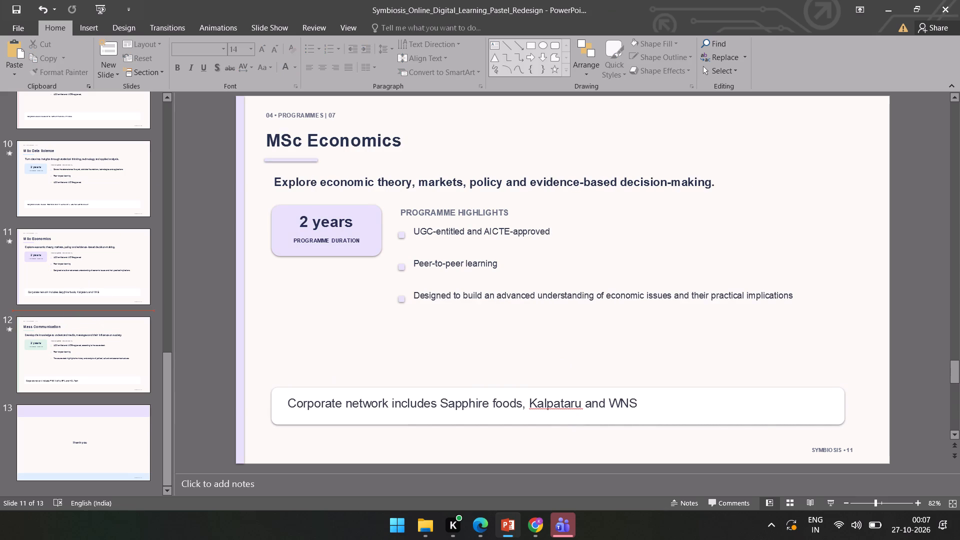
{"action": "triple_click", "coordinate": [493, 413]}
{"action": "left_click", "coordinate": [493, 413]}
{"action": "triple_click", "coordinate": [479, 405]}
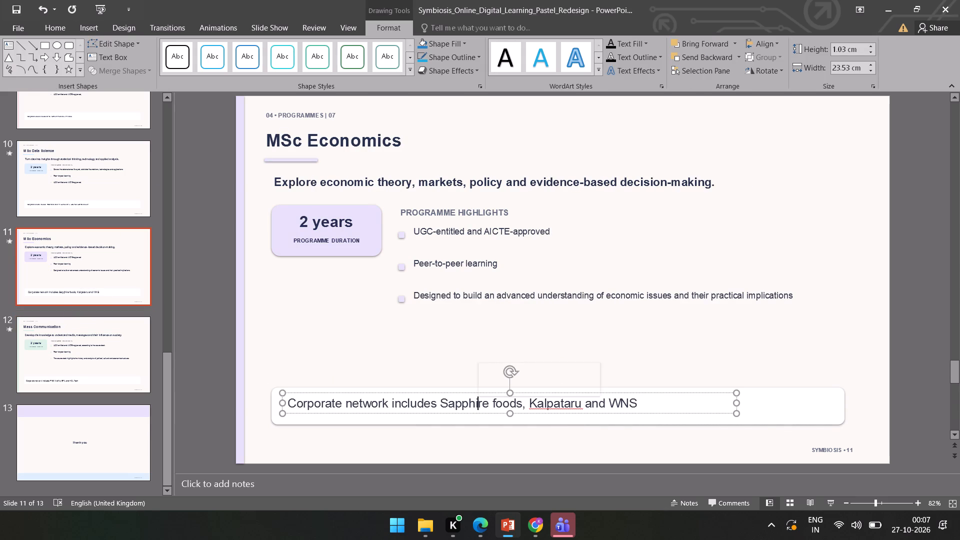
{"action": "left_click", "coordinate": [63, 26]}
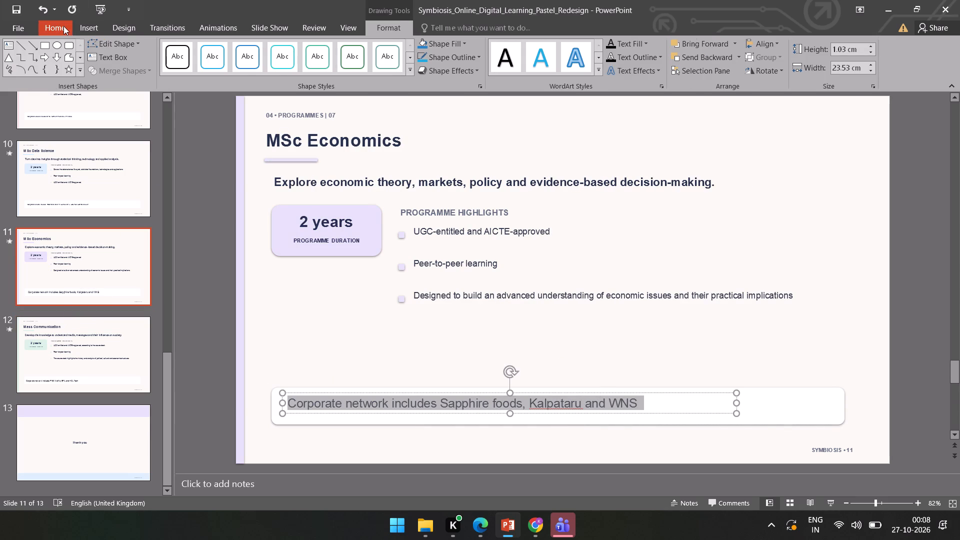
{"action": "double_click", "coordinate": [271, 50]}
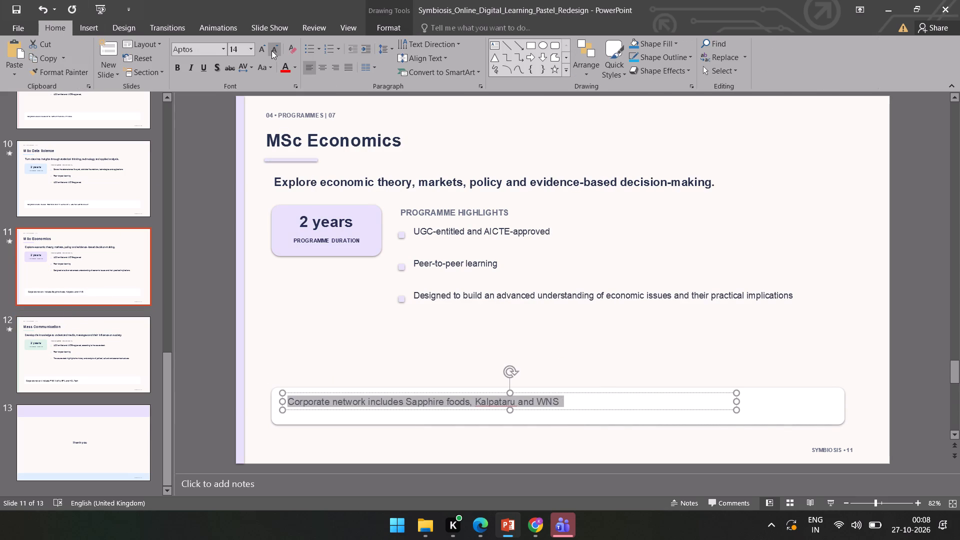
Set the corporate network line on the MSc Data Science slide to font size 14.
{"action": "left_click", "coordinate": [97, 196]}
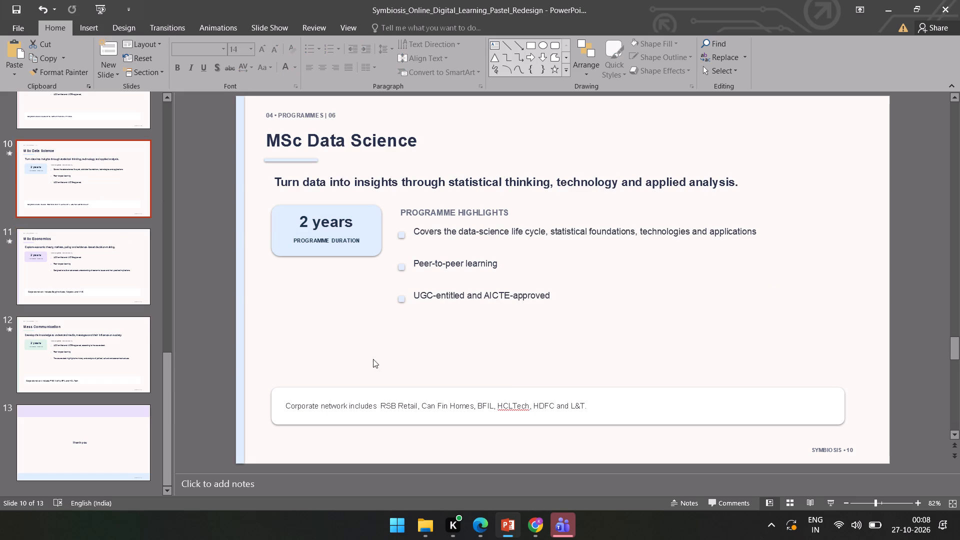
{"action": "triple_click", "coordinate": [343, 409]}
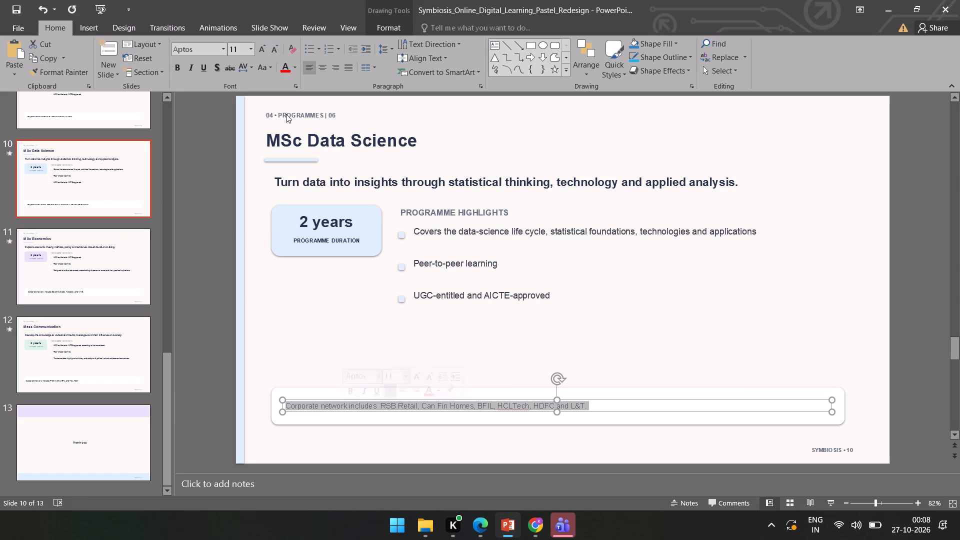
{"action": "left_click", "coordinate": [252, 47]}
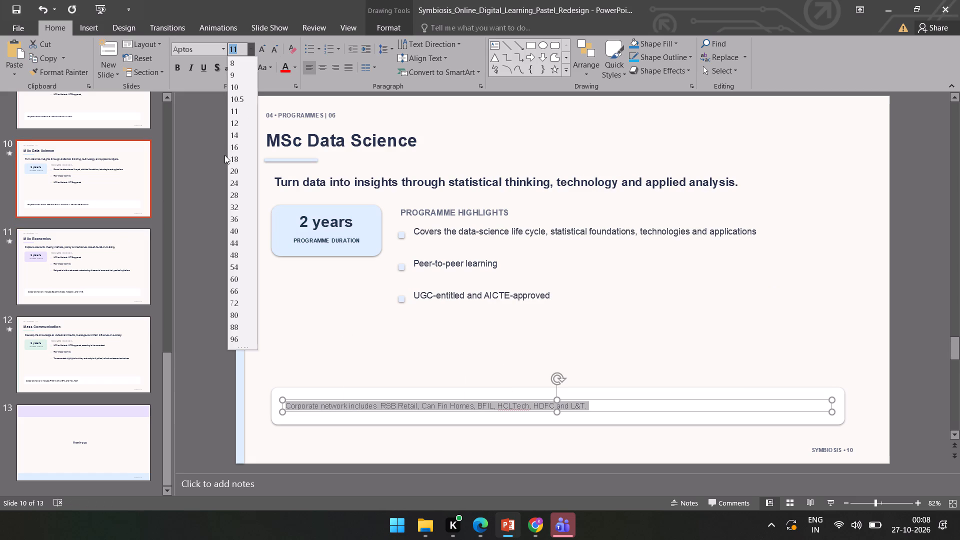
{"action": "left_click", "coordinate": [231, 139]}
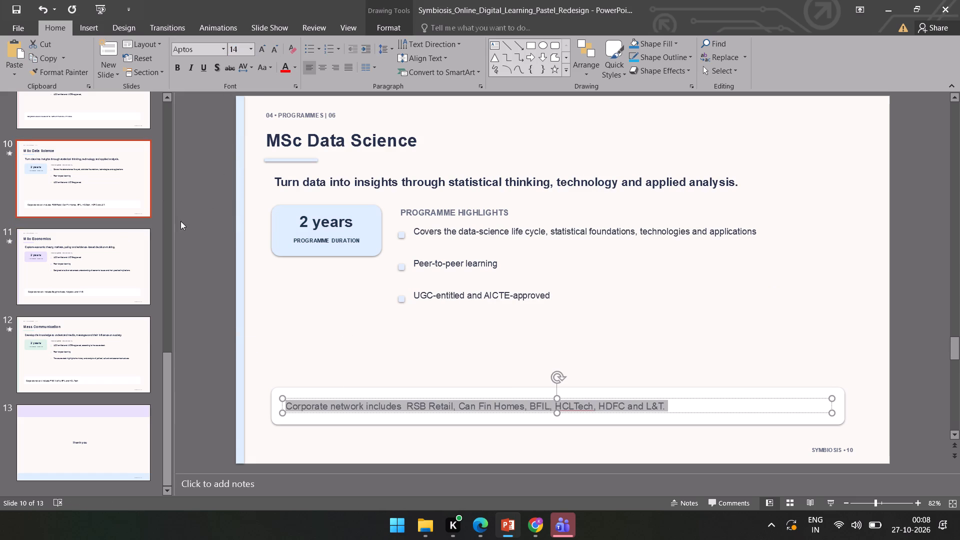
{"action": "left_click", "coordinate": [106, 193]}
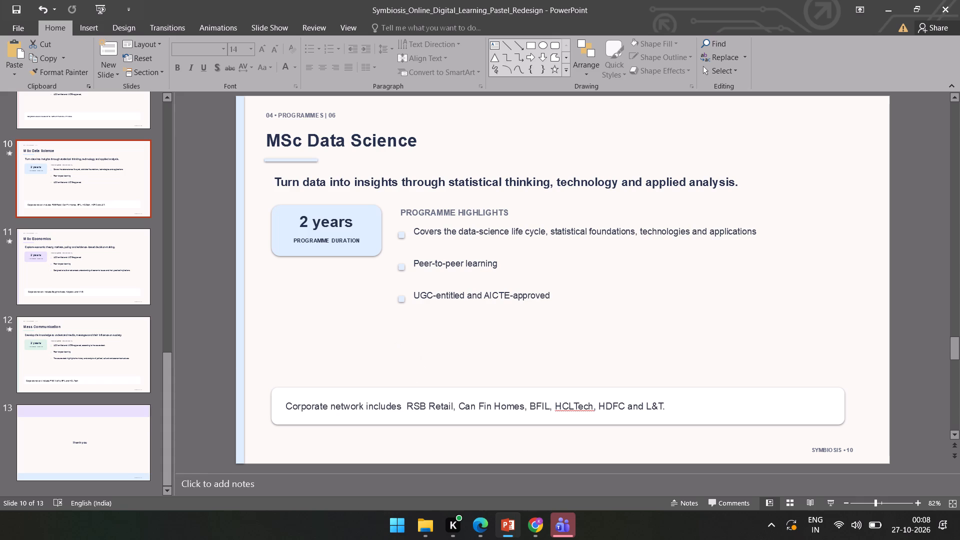
{"action": "left_click", "coordinate": [394, 404]}
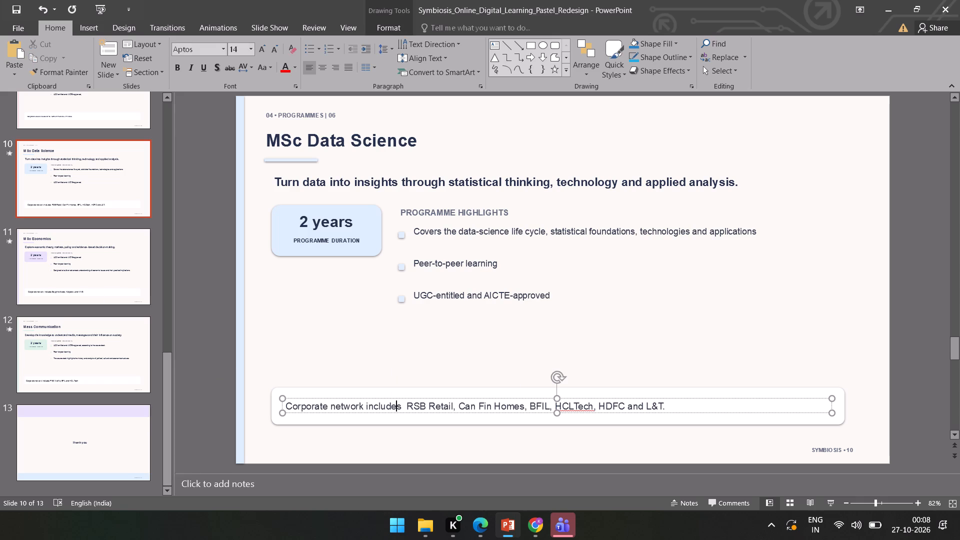
Select the entire corporate network line at the bottom of the BSc Economics slide.
{"action": "scroll", "coordinate": [65, 292], "scroll_direction": "up", "scroll_amount": 1}
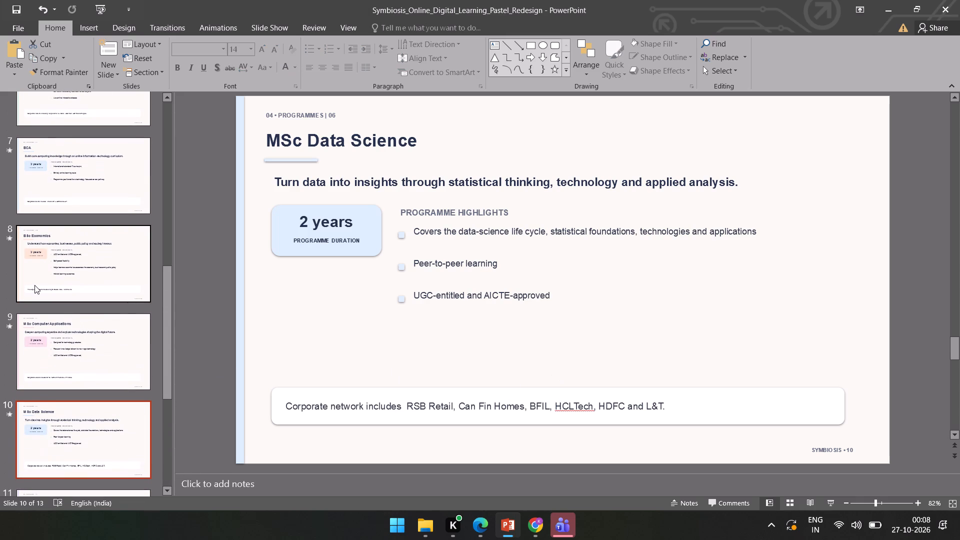
{"action": "left_click", "coordinate": [34, 285]}
{"action": "triple_click", "coordinate": [369, 403]}
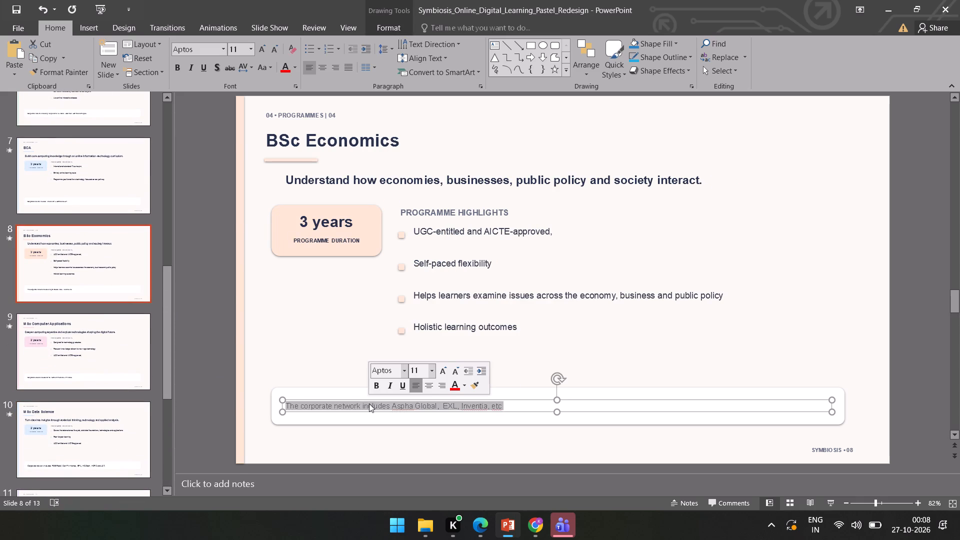
{"action": "left_click", "coordinate": [369, 403]}
{"action": "triple_click", "coordinate": [369, 403]}
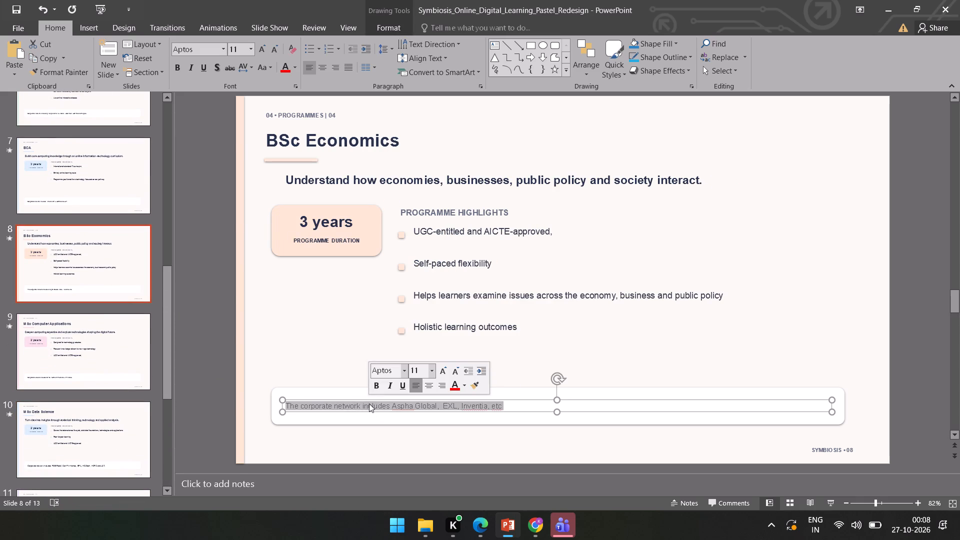